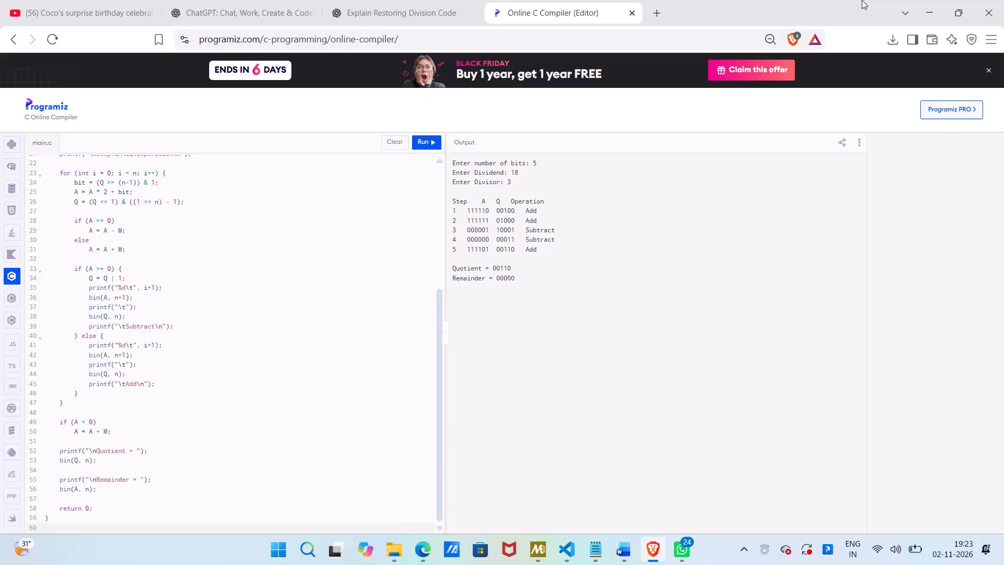
# Switch to Notepad and add the comment "//restore div" on the empty first line of the restore.c file.
pyautogui.click(926, 5)
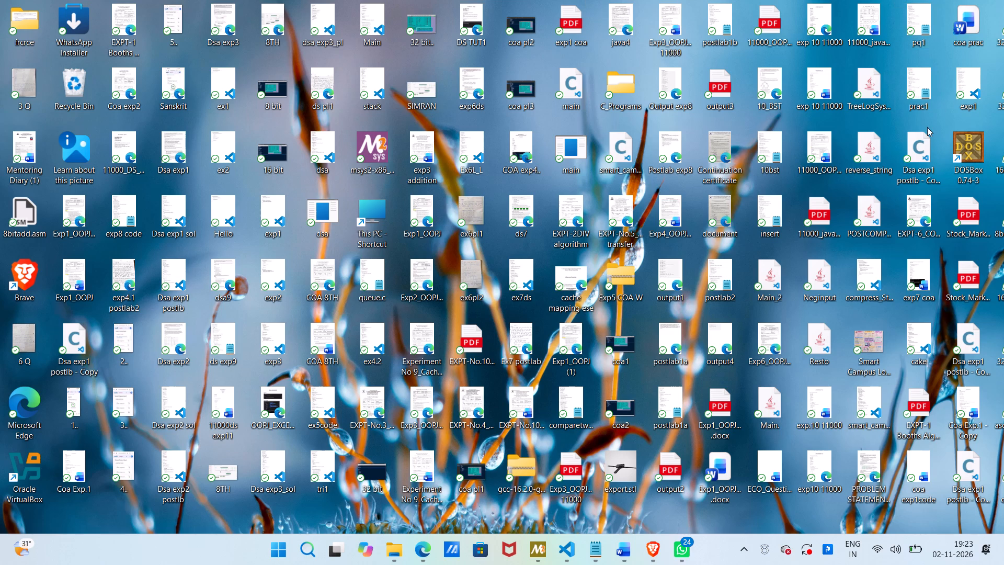
pyautogui.click(588, 553)
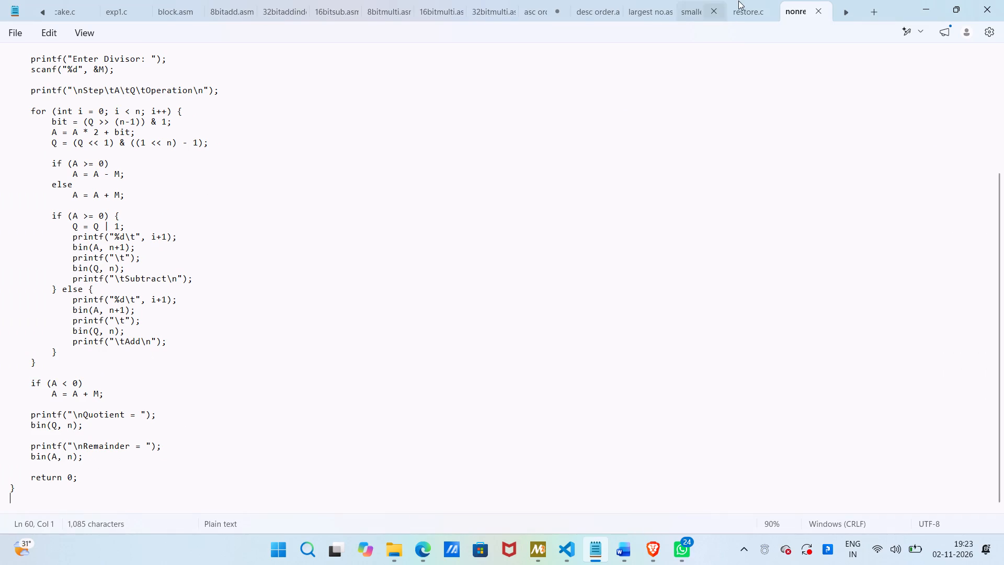
pyautogui.click(740, 12)
pyautogui.scroll(9, 298, 42)
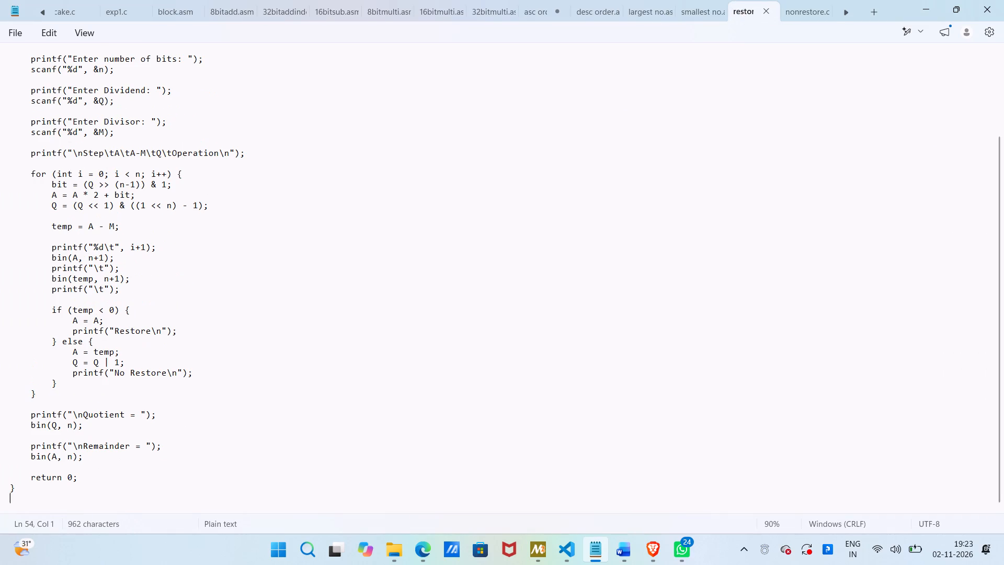
pyautogui.scroll(6, 215, 142)
pyautogui.click(7, 59)
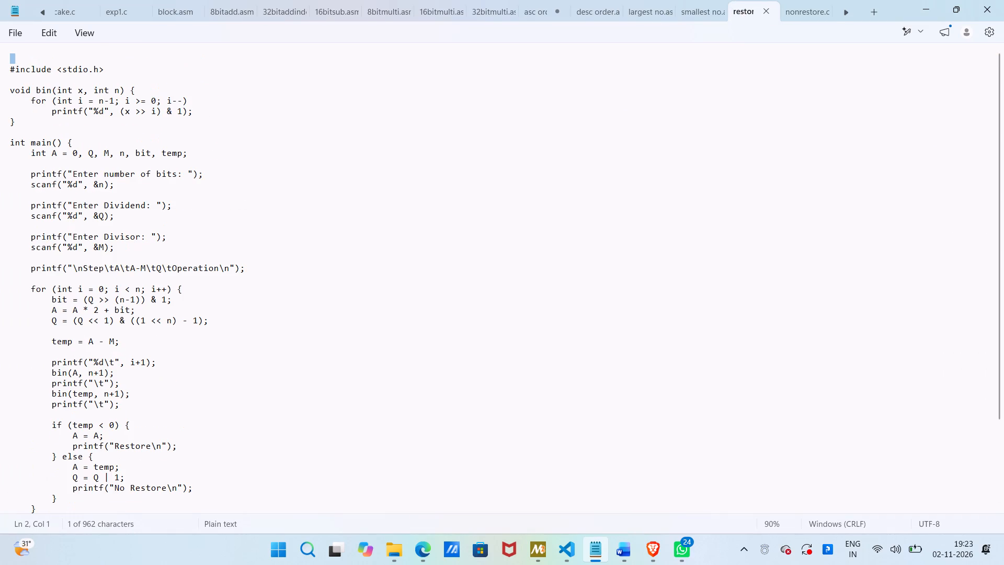
pyautogui.click(7, 59)
pyautogui.click(17, 59)
pyautogui.write('//')
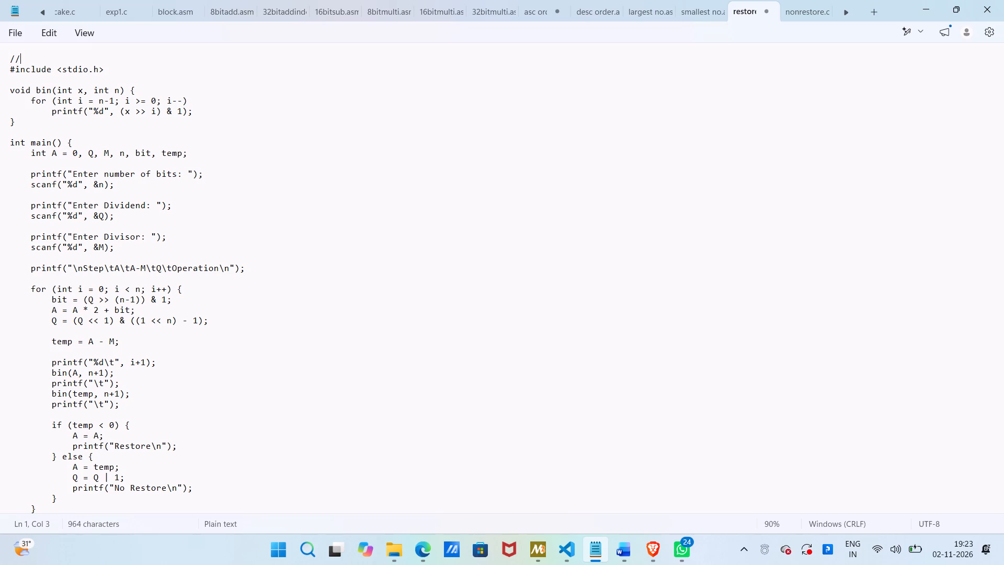
pyautogui.write('res')
pyautogui.write('tore')
pyautogui.press('space')
pyautogui.write('div')
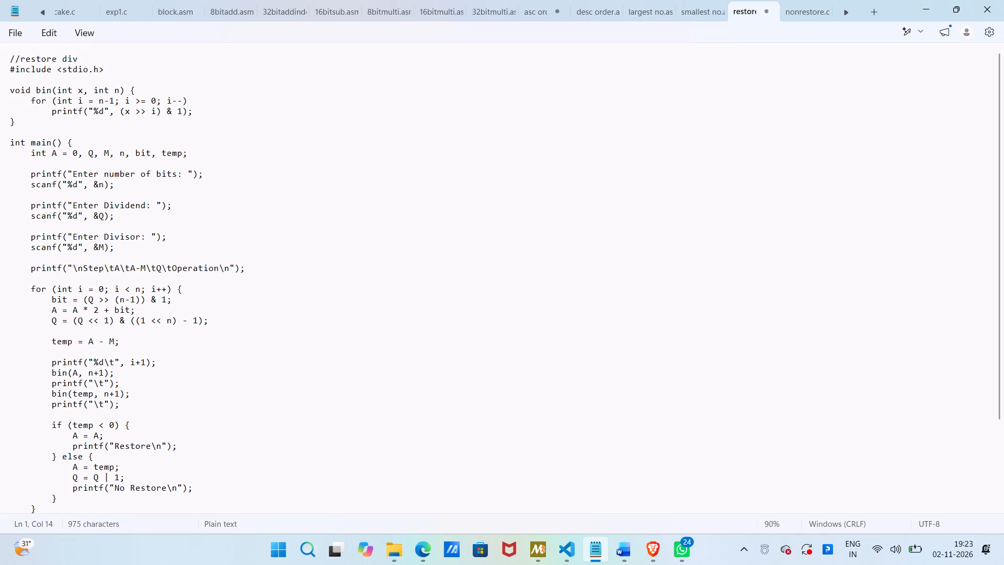
# Capture a rectangular screenshot of the entire restore.c code, from the "//restore div" comment to the final closing brace.
pyautogui.hotkey('ctrl', '-')
pyautogui.hotkey('ctrl', '-')
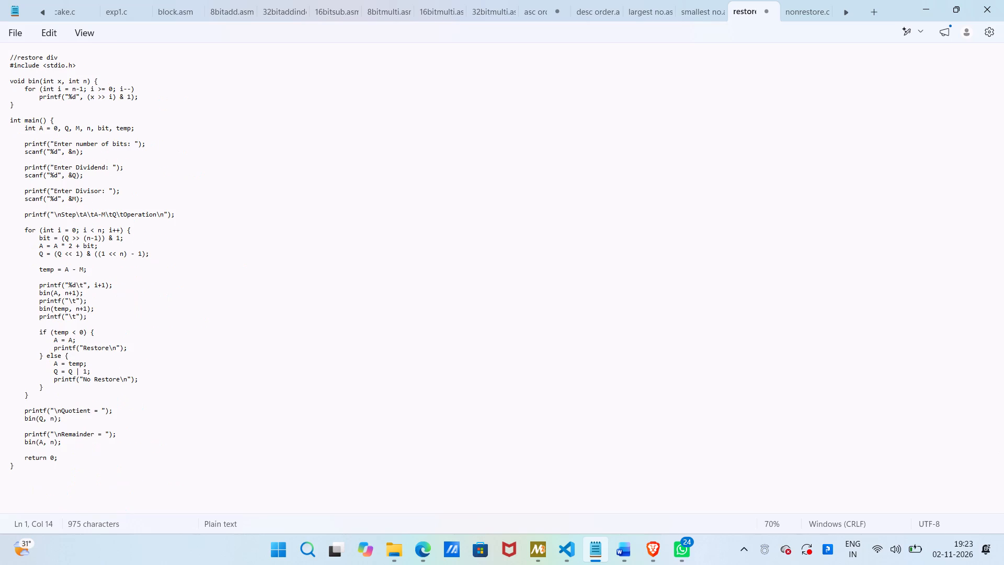
pyautogui.hotkey('ctrl', '+')
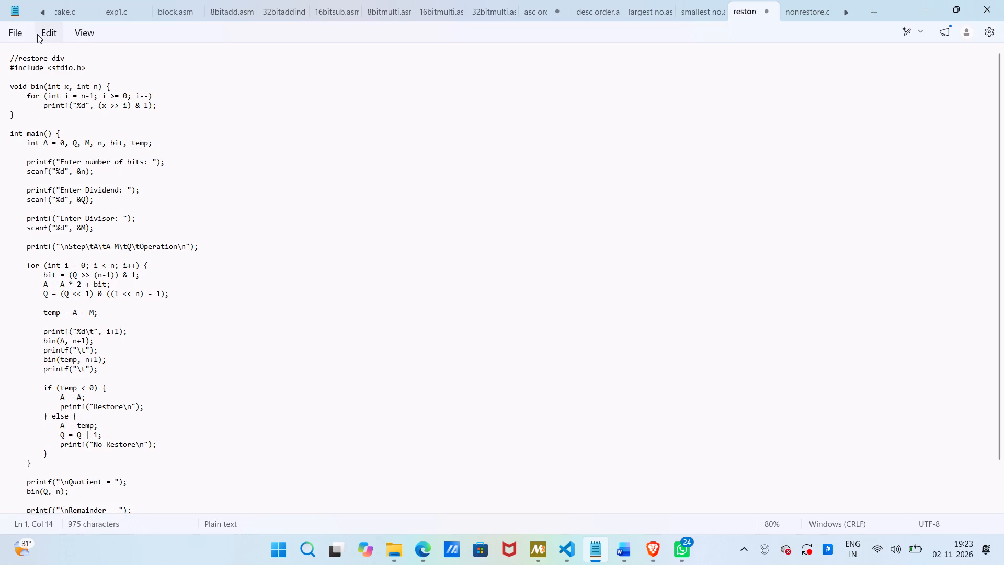
pyautogui.scroll(-2, 106, 135)
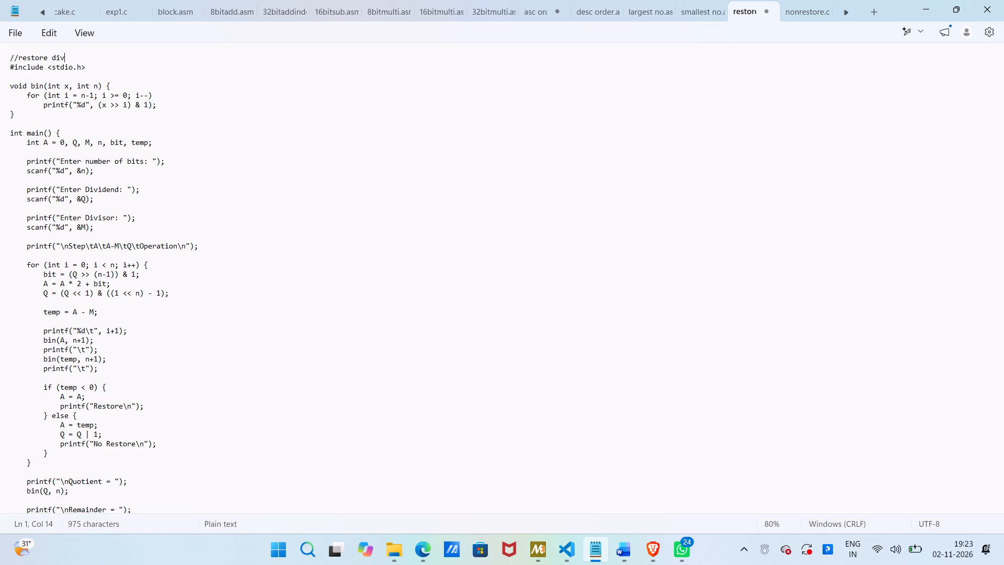
pyautogui.hotkey('ctrl', '-')
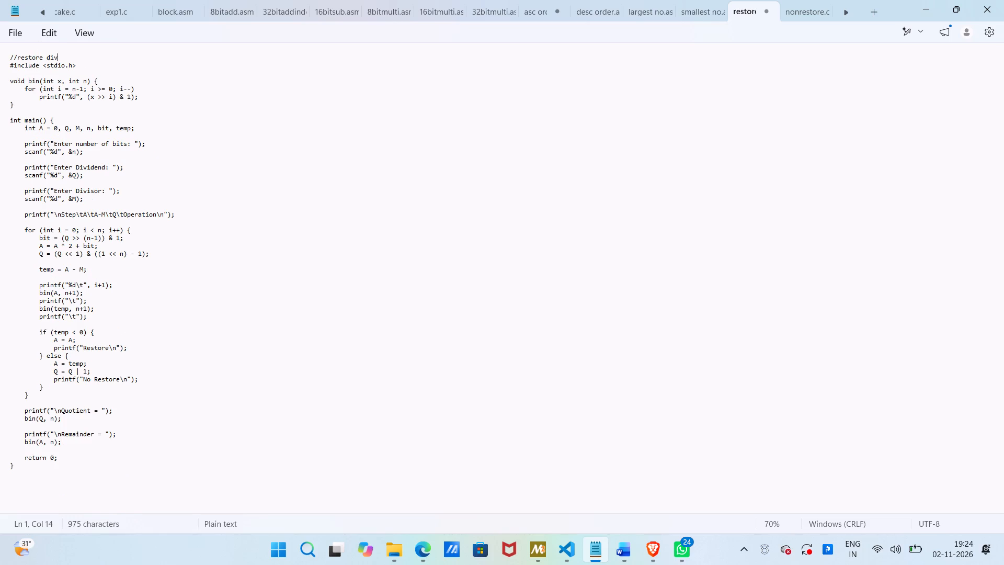
pyautogui.press('Print')
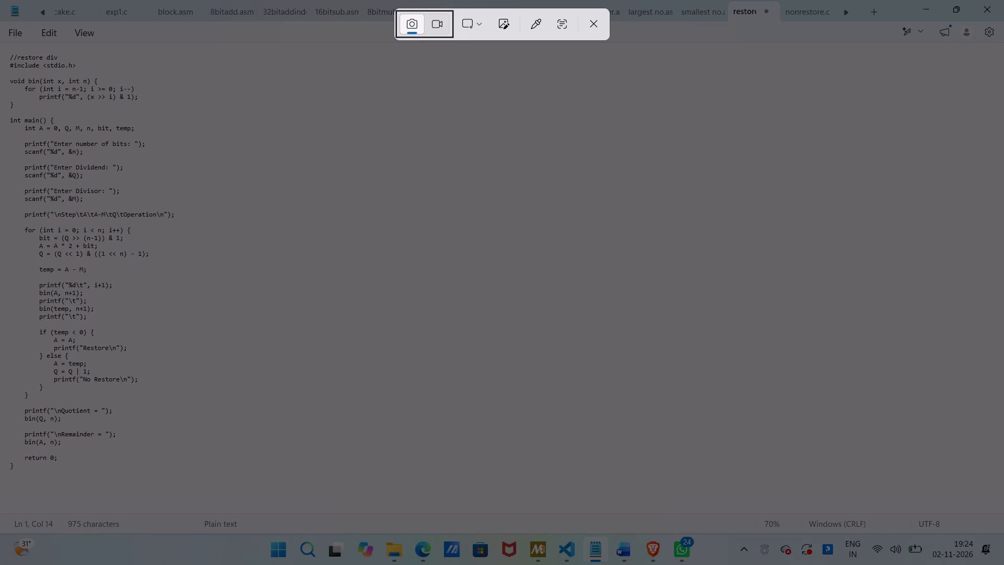
pyautogui.moveTo(9, 53); pyautogui.dragTo(178, 432)
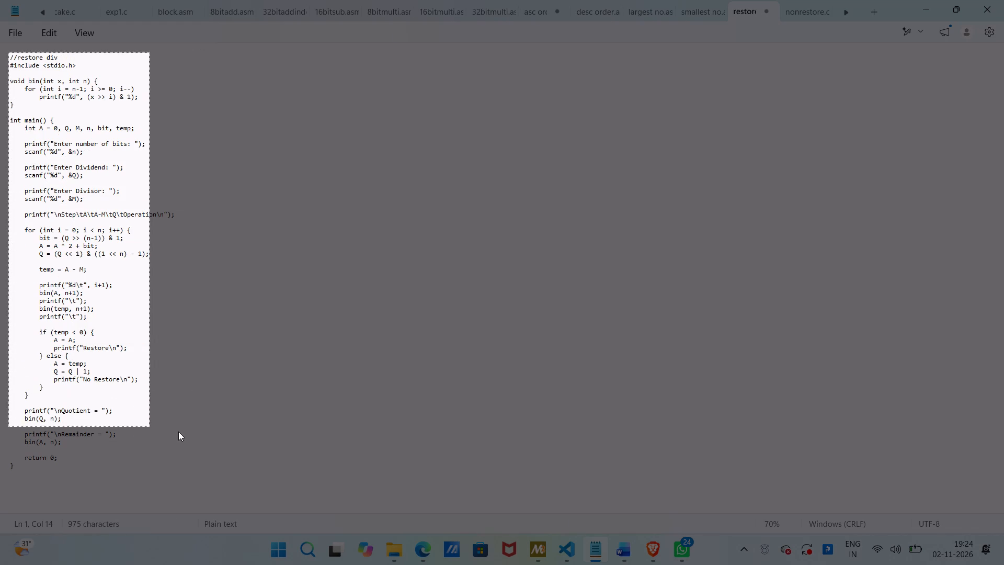
pyautogui.moveTo(178, 432); pyautogui.dragTo(176, 467)
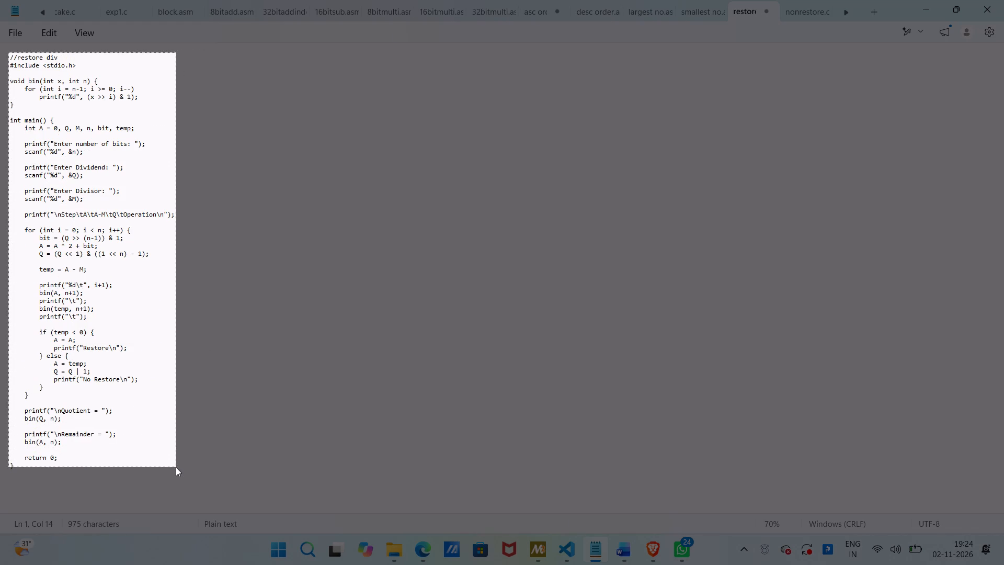
pyautogui.moveTo(176, 467); pyautogui.dragTo(174, 472)
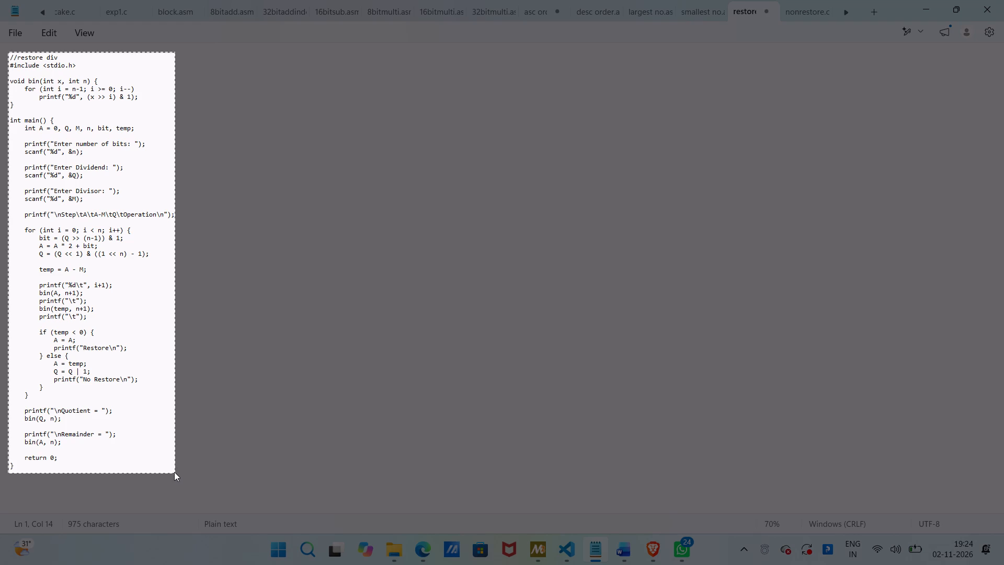
pyautogui.moveTo(174, 472); pyautogui.dragTo(173, 471)
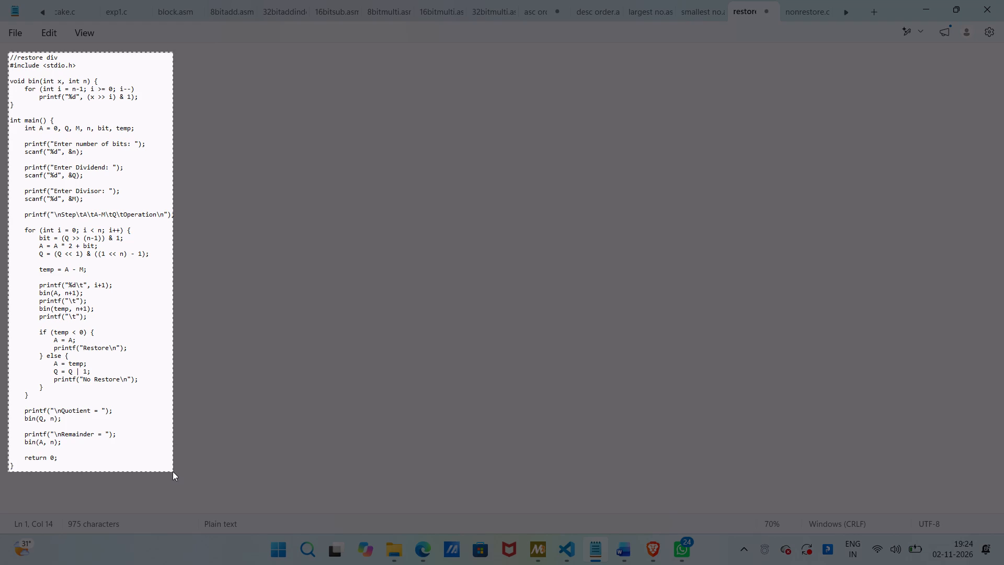
pyautogui.moveTo(173, 471); pyautogui.dragTo(175, 471)
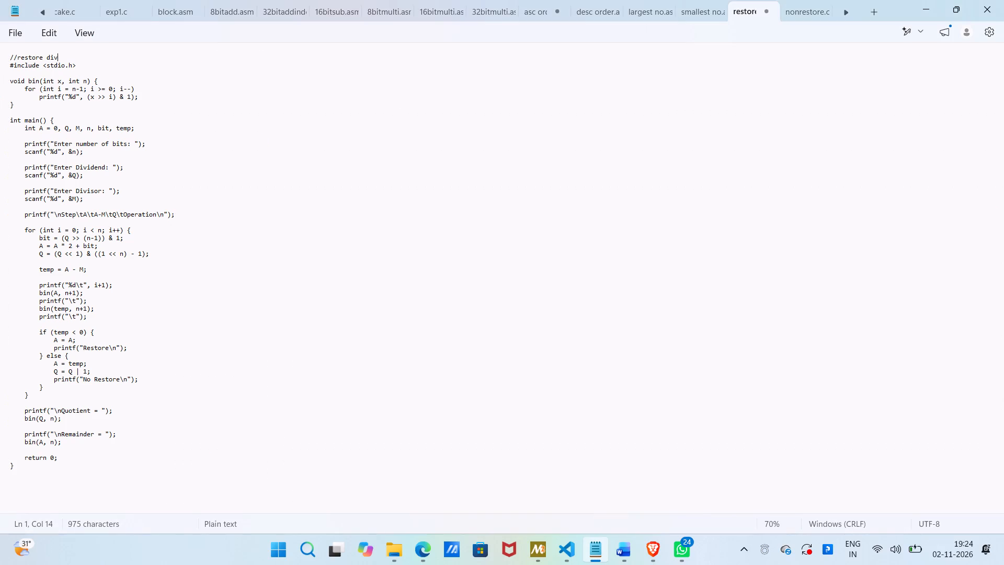
# Switch to the coa prac document in Word and paste the code screenshot just after the desc order listing on page 2.
pyautogui.click(622, 552)
pyautogui.click(690, 462)
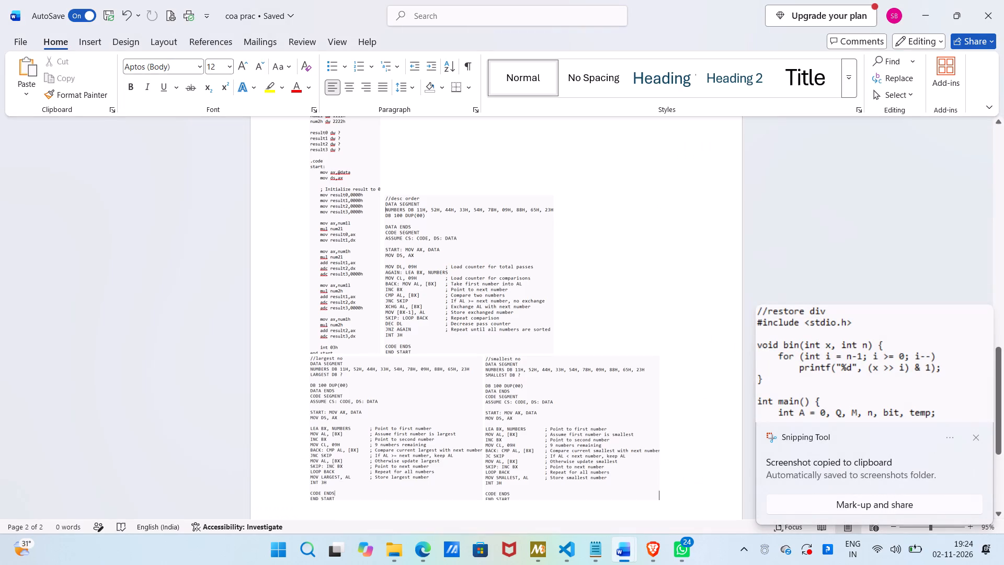
pyautogui.scroll(-3, 611, 398)
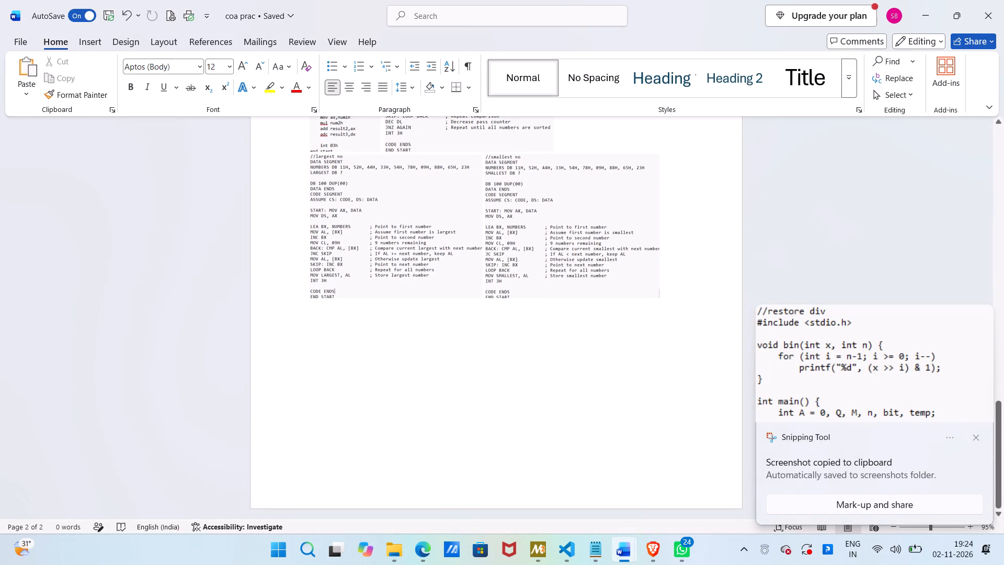
pyautogui.scroll(-1, 611, 398)
pyautogui.scroll(1, 611, 398)
pyautogui.click(579, 359)
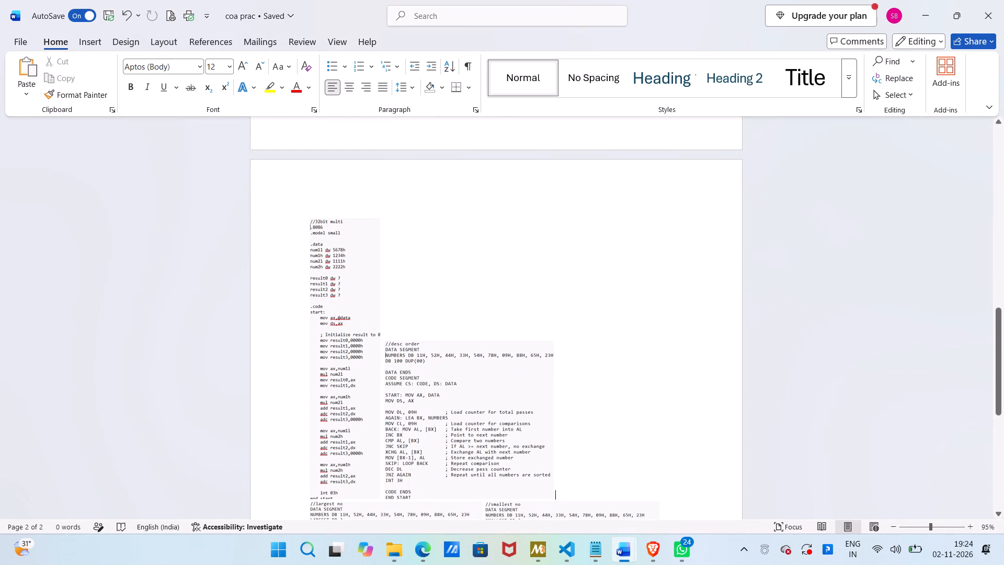
pyautogui.press('space')
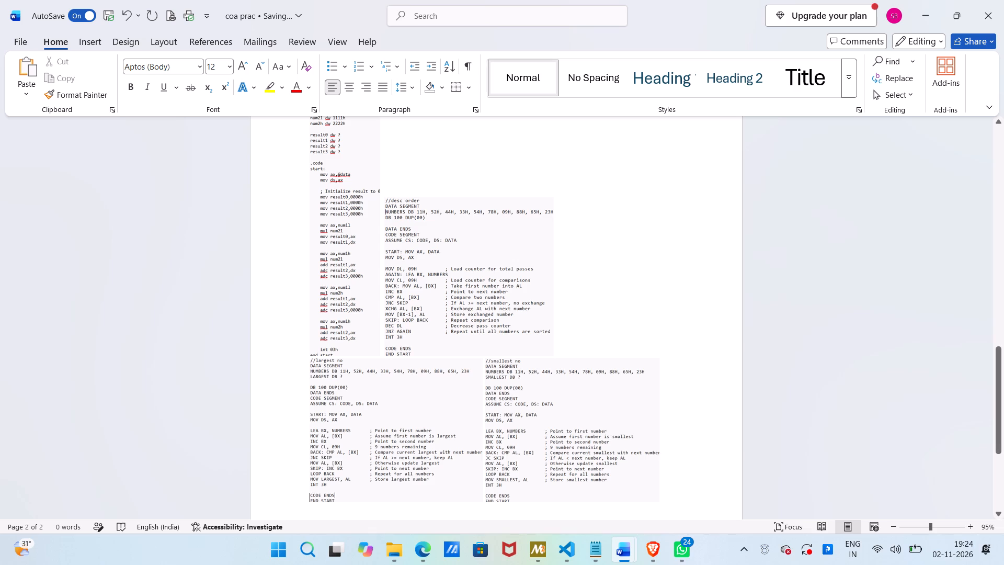
pyautogui.click(566, 344)
pyautogui.hotkey('ctrl', 'v')
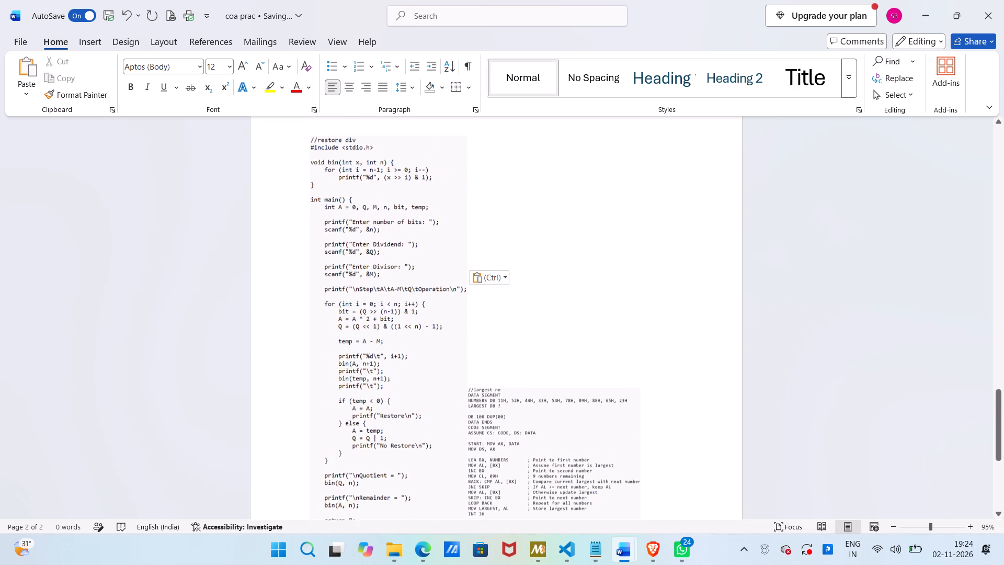
# Shrink the pasted restore div image proportionally so it fits on page 2 beside the desc order listing.
pyautogui.click(351, 416)
pyautogui.scroll(-1, 351, 416)
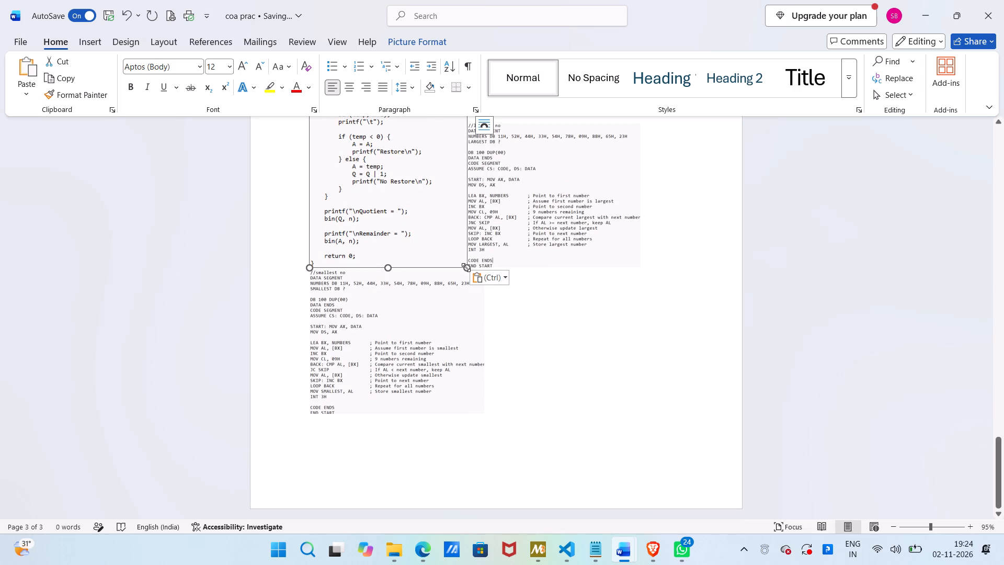
pyautogui.moveTo(466, 267); pyautogui.dragTo(392, 157)
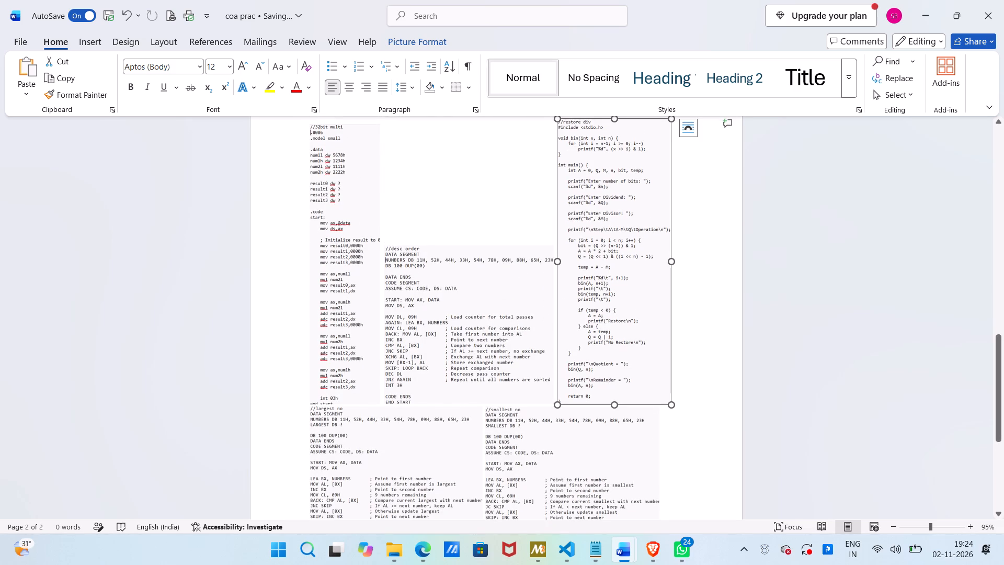
pyautogui.moveTo(671, 404); pyautogui.dragTo(661, 390)
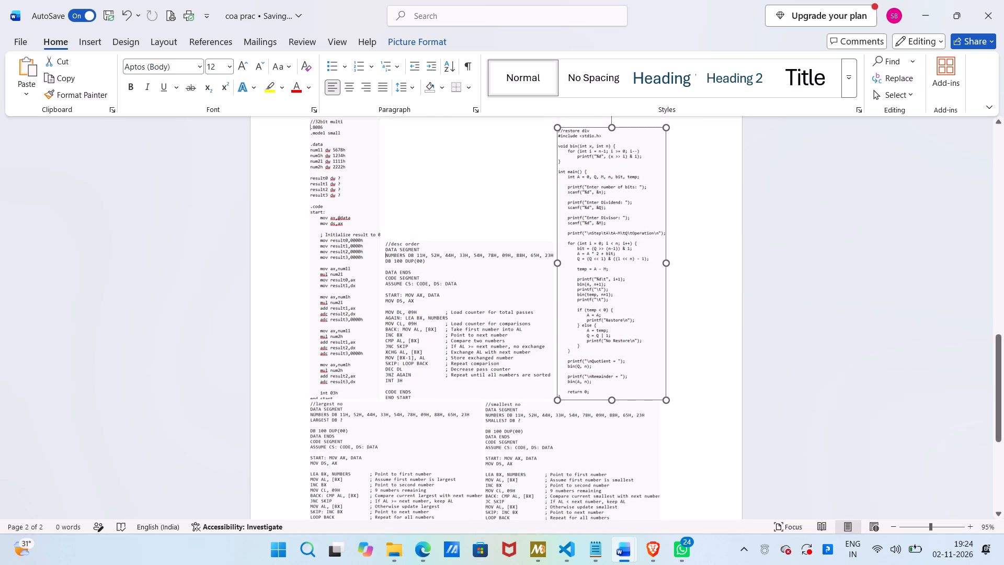
pyautogui.moveTo(661, 390); pyautogui.dragTo(661, 389)
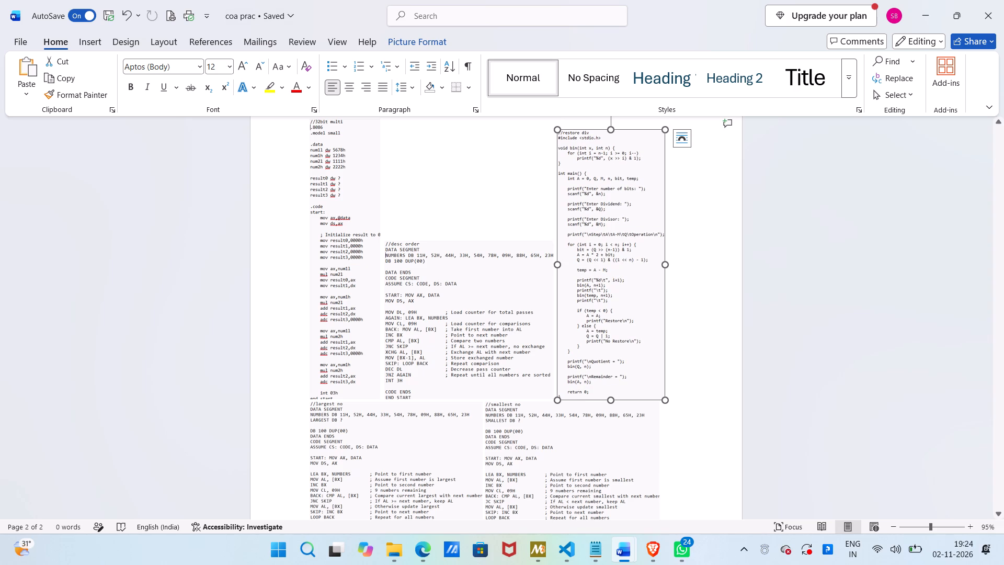
pyautogui.moveTo(665, 400); pyautogui.dragTo(668, 405)
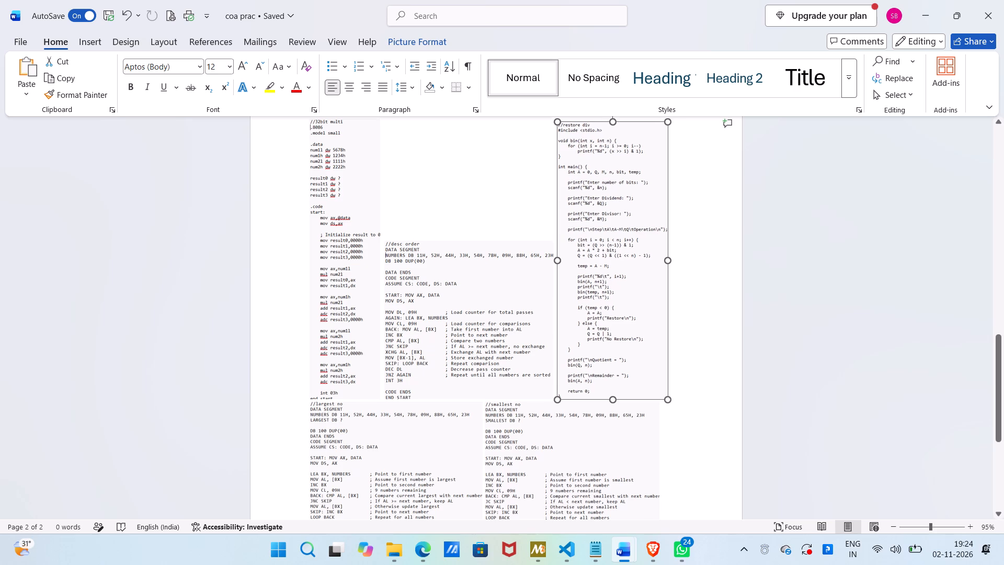
pyautogui.moveTo(668, 405); pyautogui.dragTo(670, 407)
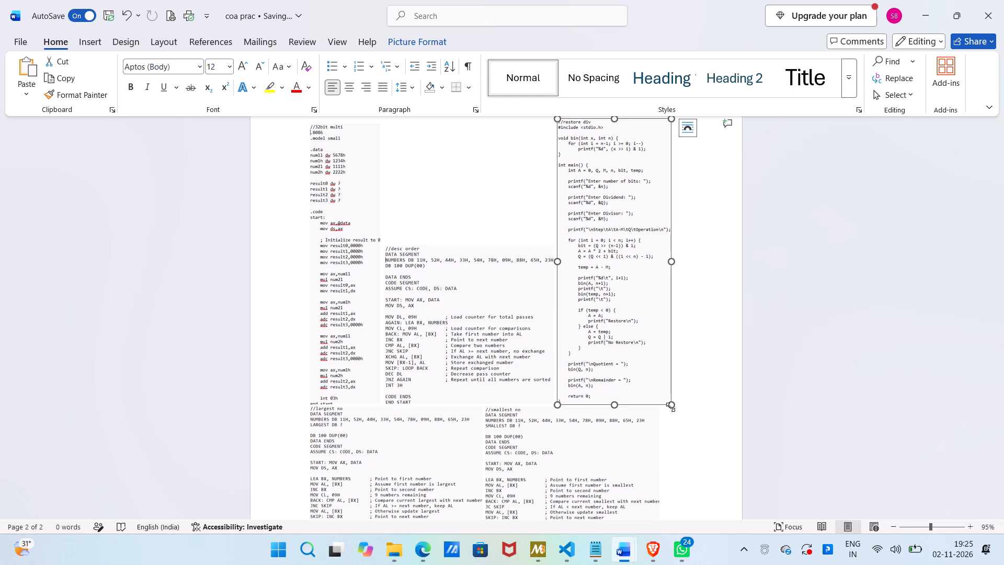
pyautogui.click(698, 399)
pyautogui.scroll(5, 698, 399)
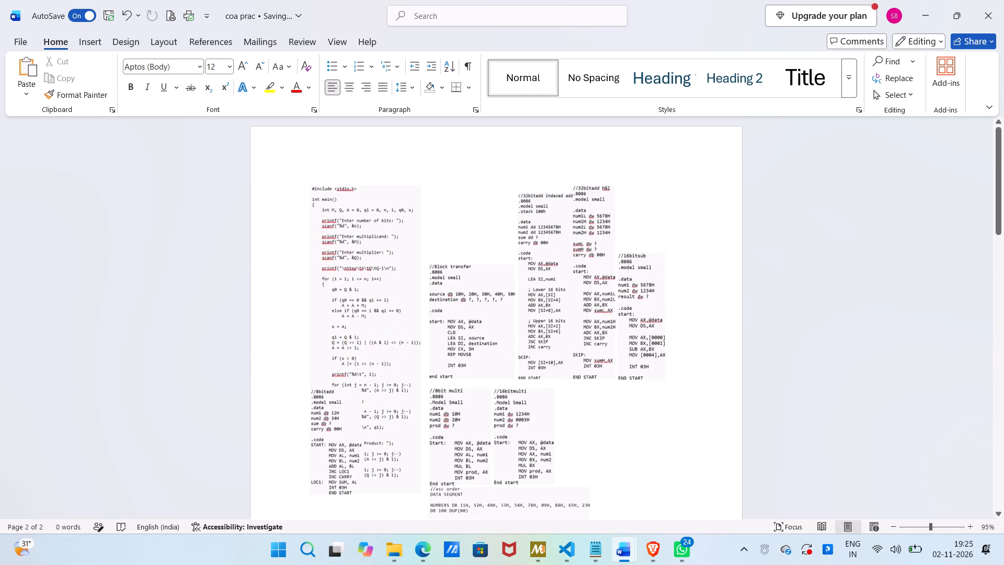
pyautogui.scroll(-4, 698, 399)
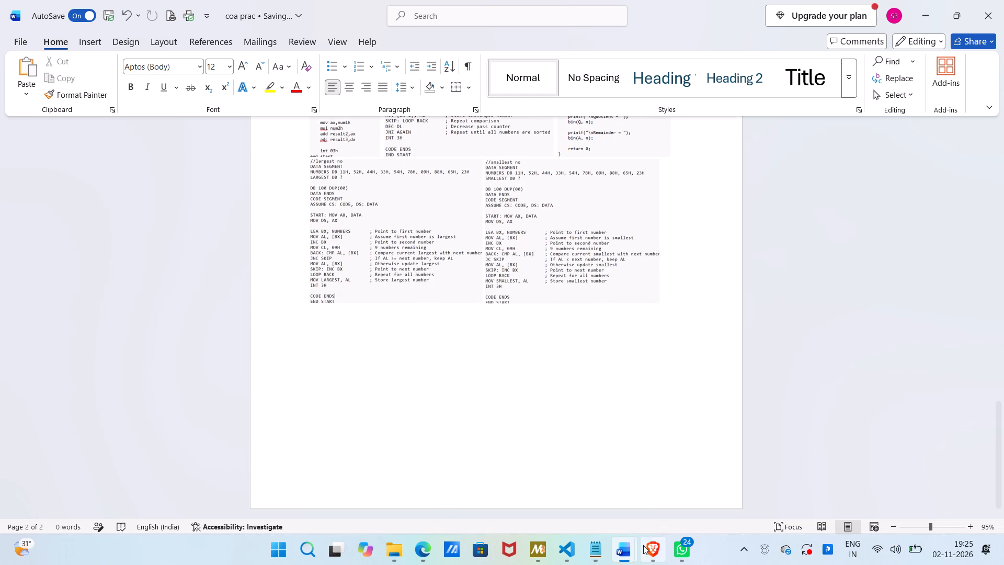
# Switch back to Notepad and delete the "//restore div" comment from the first line of restore.c.
pyautogui.click(595, 549)
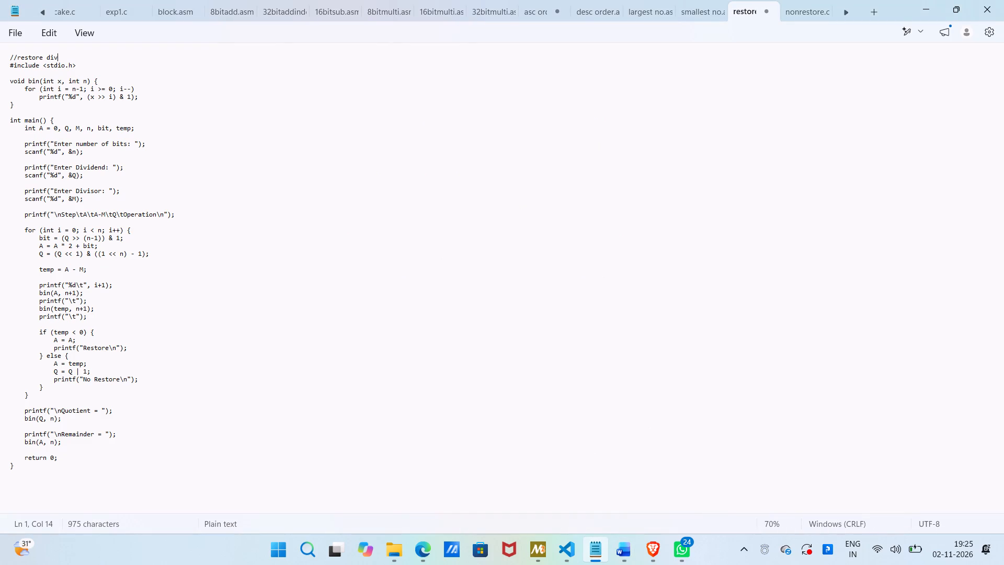
pyautogui.press('BackSpace')
pyautogui.press('BackSpace')
pyautogui.press('BackSpace')
pyautogui.press('BackSpace')
pyautogui.press('BackSpace')
pyautogui.press('BackSpace')
pyautogui.press('BackSpace')
pyautogui.press('BackSpace')
pyautogui.press('BackSpace')
pyautogui.press('BackSpace')
pyautogui.press('BackSpace')
pyautogui.press('BackSpace')
pyautogui.press('BackSpace')
pyautogui.press('BackSpace')
pyautogui.press('BackSpace')
pyautogui.press('BackSpace')
pyautogui.press('BackSpace')
pyautogui.press('BackSpace')
pyautogui.press('BackSpace')
pyautogui.press('BackSpace')
# Remove the leftover empty line above "#include <stdio.h>" in restore.c.
pyautogui.press('Down')
pyautogui.press('BackSpace')
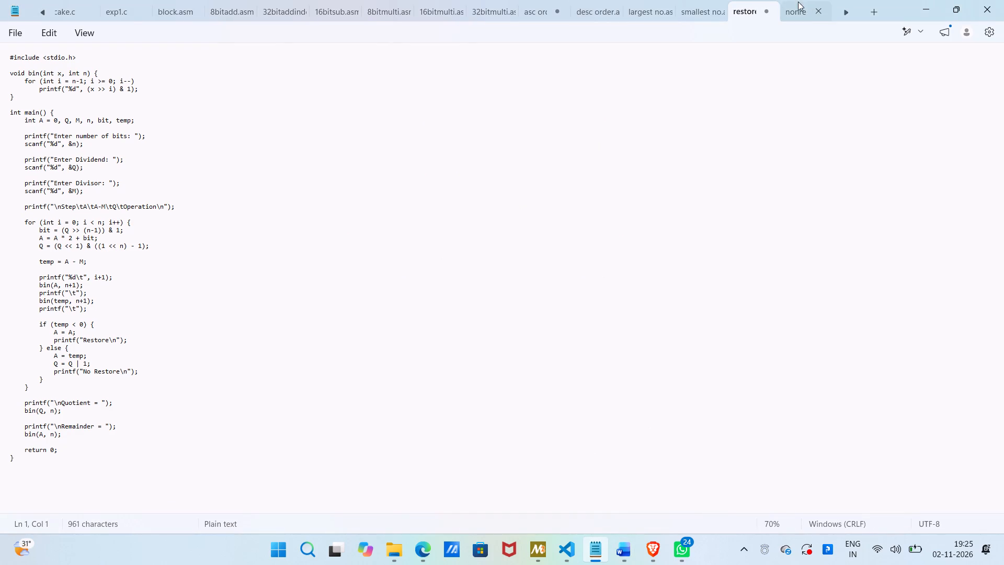
# Open the nonrestore.c file and add the comment "//nonrestore div" on its own line directly above "#include <stdio.h>".
pyautogui.click(809, 3)
pyautogui.click(179, 184)
pyautogui.scroll(10, 179, 184)
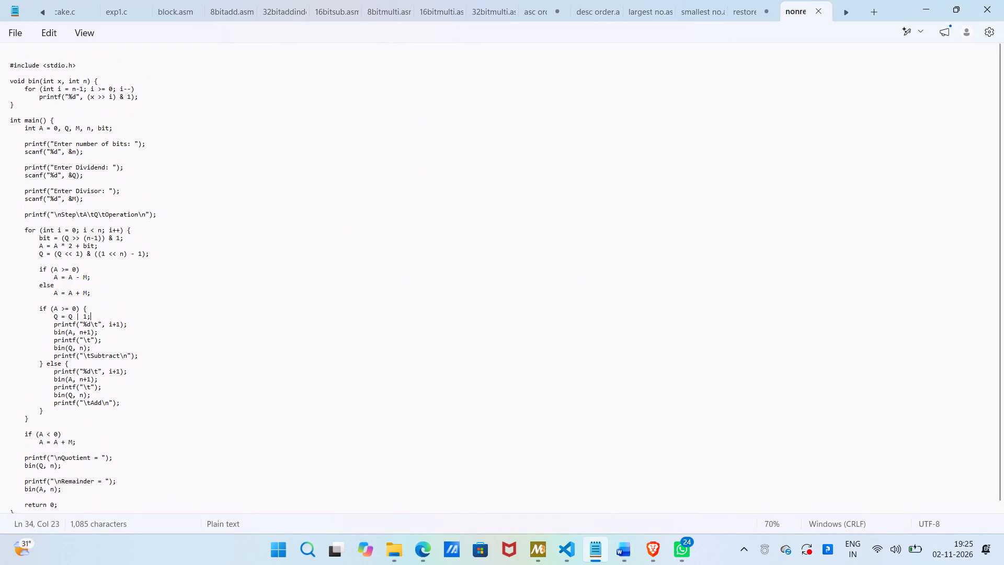
pyautogui.scroll(1, 179, 184)
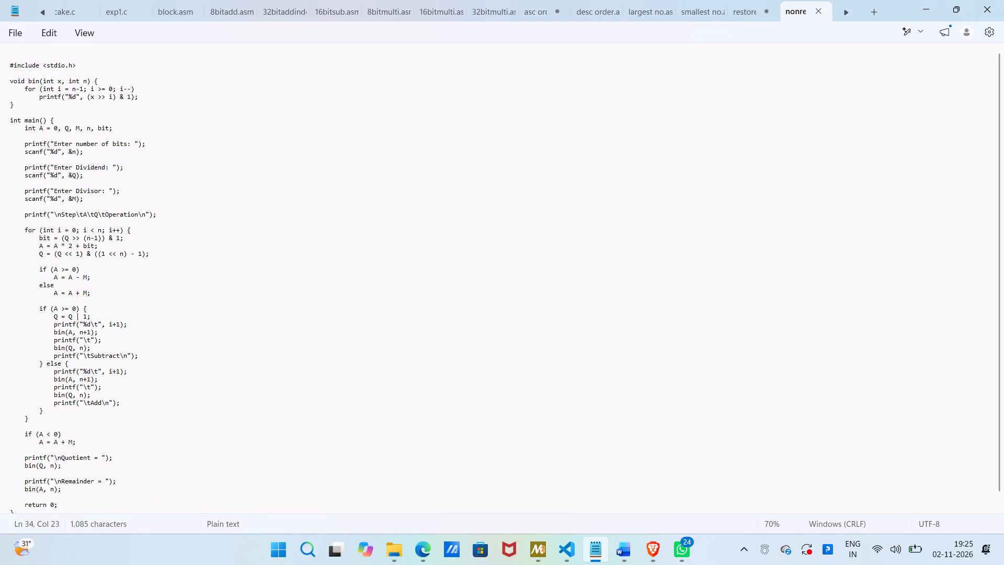
pyautogui.click(10, 63)
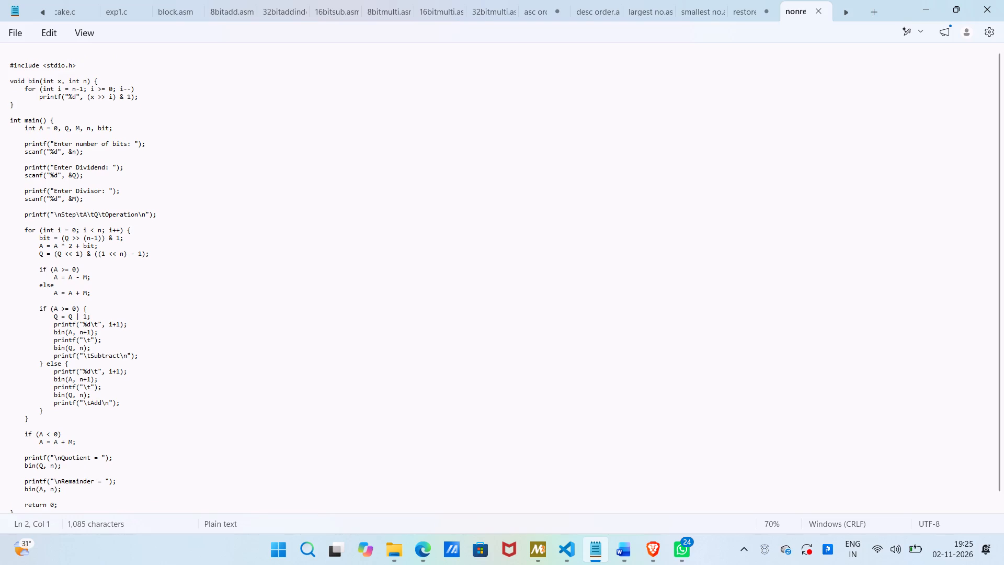
pyautogui.write('//nonresore')
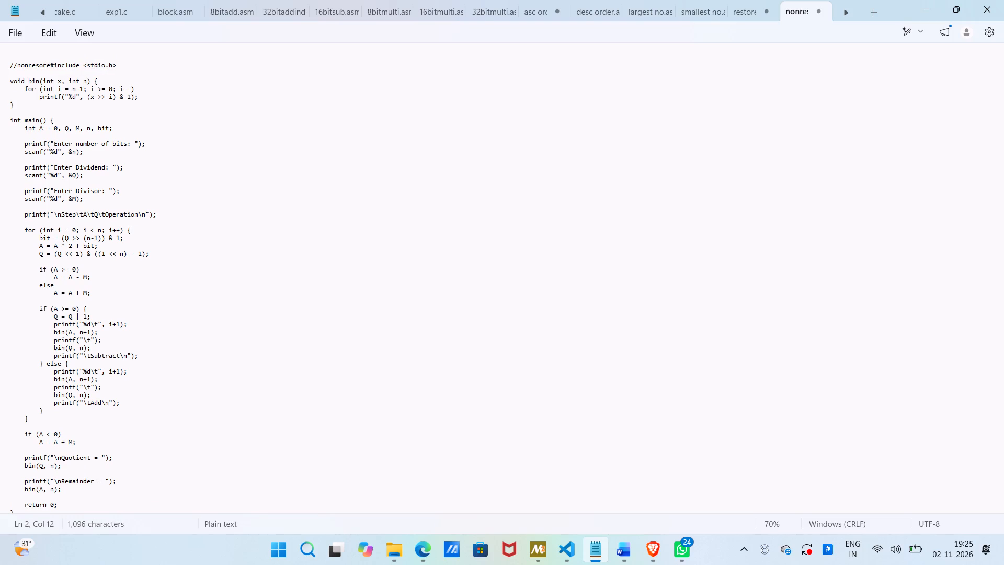
pyautogui.press('BackSpace')
pyautogui.press('BackSpace')
pyautogui.press('BackSpace')
pyautogui.write('tore')
pyautogui.press('space')
pyautogui.write('div')
pyautogui.press('Return')
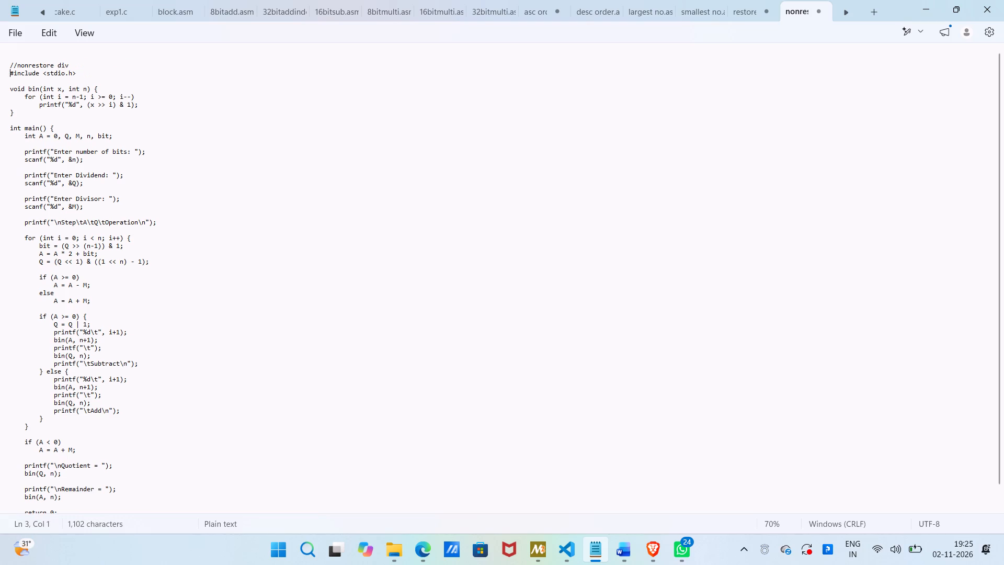
# Start a screen capture with the entire nonrestore.c code in view, from the "//nonrestore div" comment to the final closing brace.
pyautogui.scroll(-1, 64, 80)
pyautogui.scroll(-2, 123, 100)
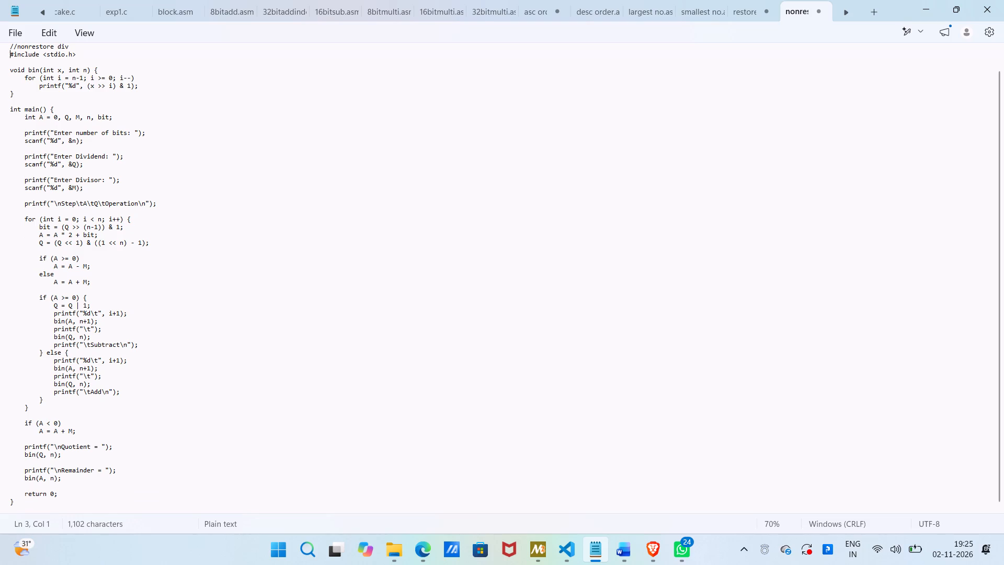
pyautogui.scroll(1, 155, 115)
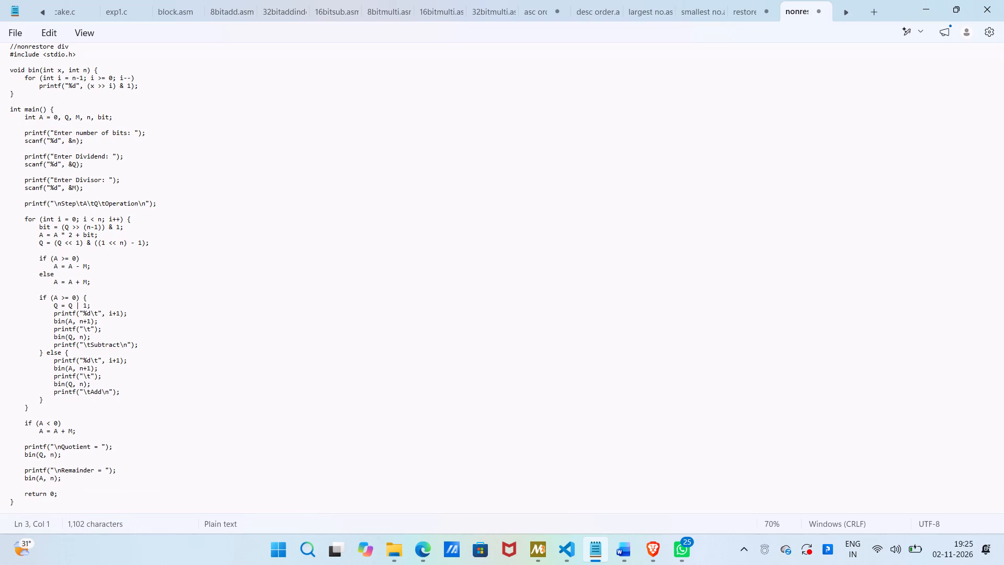
pyautogui.press('Print')
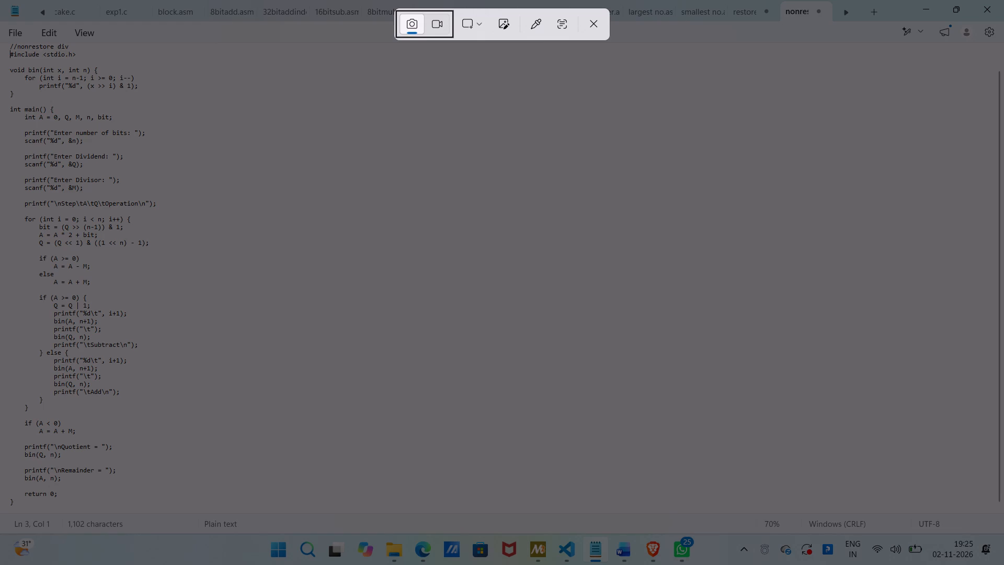
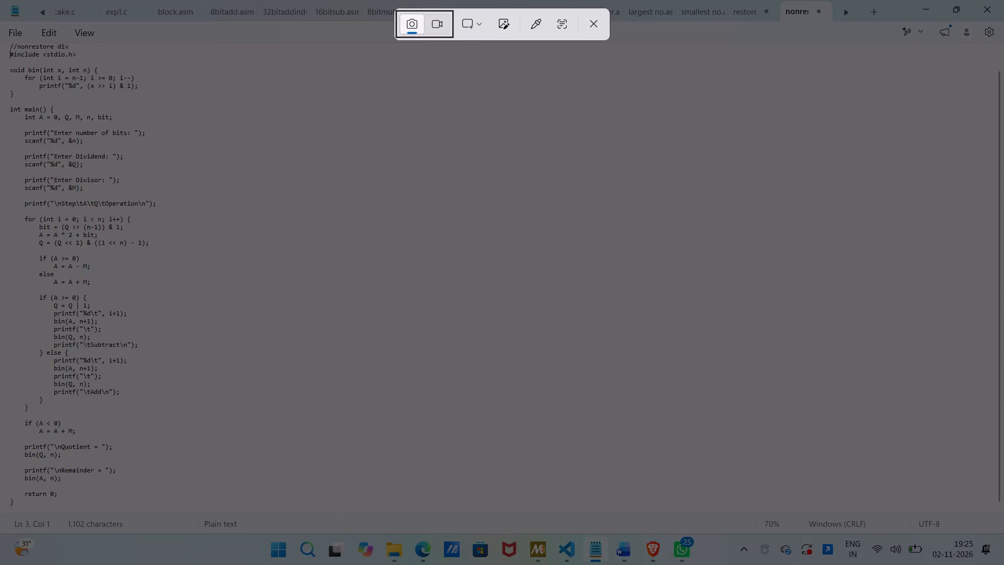
# Capture the whole nonrestore.c listing as a rectangular snip, from the "//nonrestore div" comment to the final closing brace.
pyautogui.click(9, 42)
pyautogui.moveTo(8, 42); pyautogui.dragTo(147, 186)
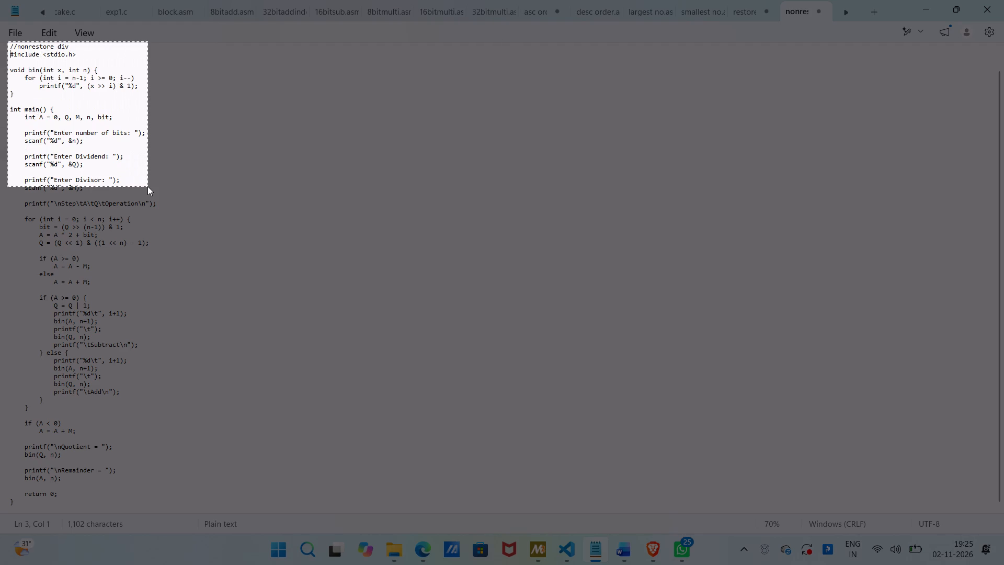
pyautogui.moveTo(147, 186); pyautogui.dragTo(163, 502)
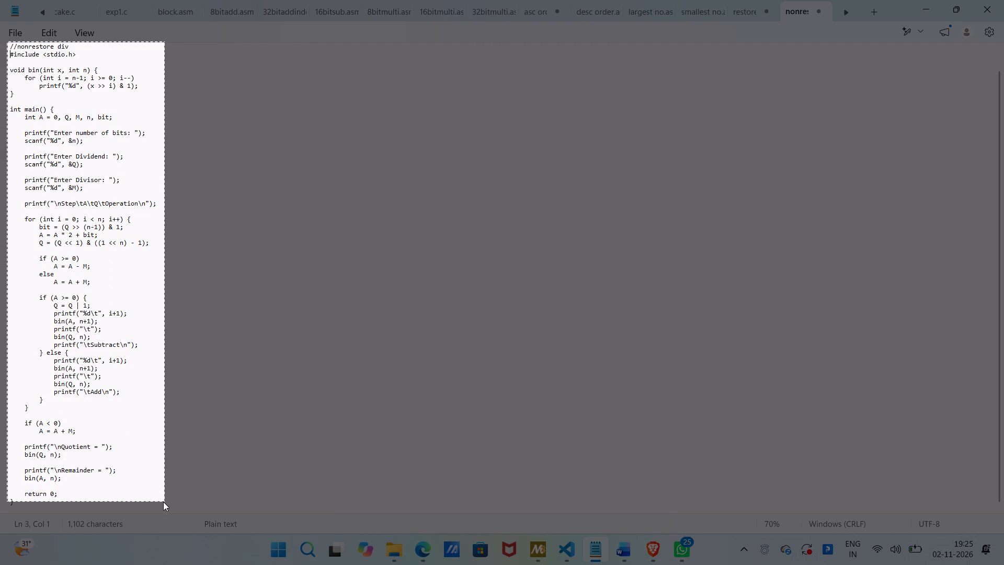
pyautogui.moveTo(163, 502); pyautogui.dragTo(154, 504)
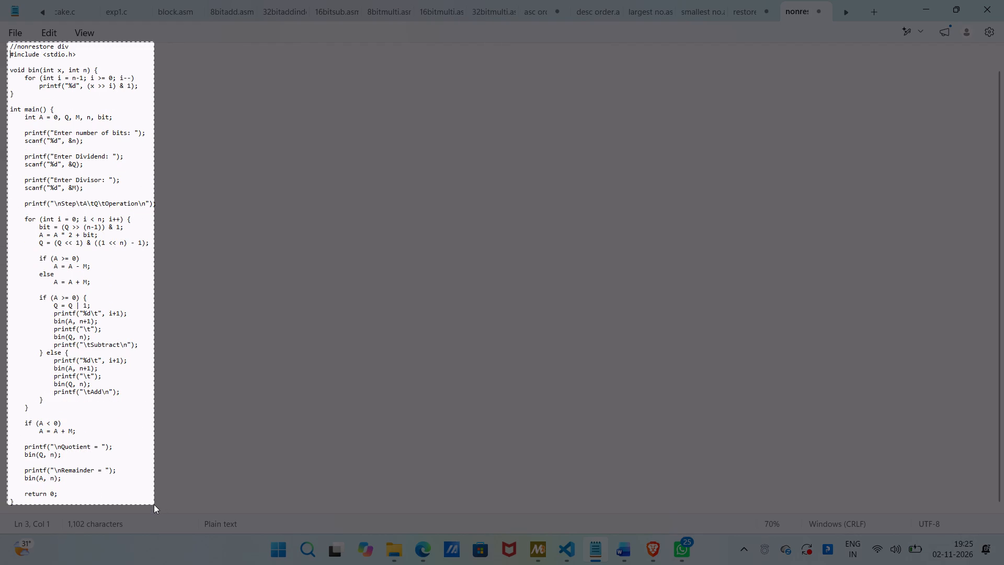
pyautogui.moveTo(154, 504); pyautogui.dragTo(156, 504)
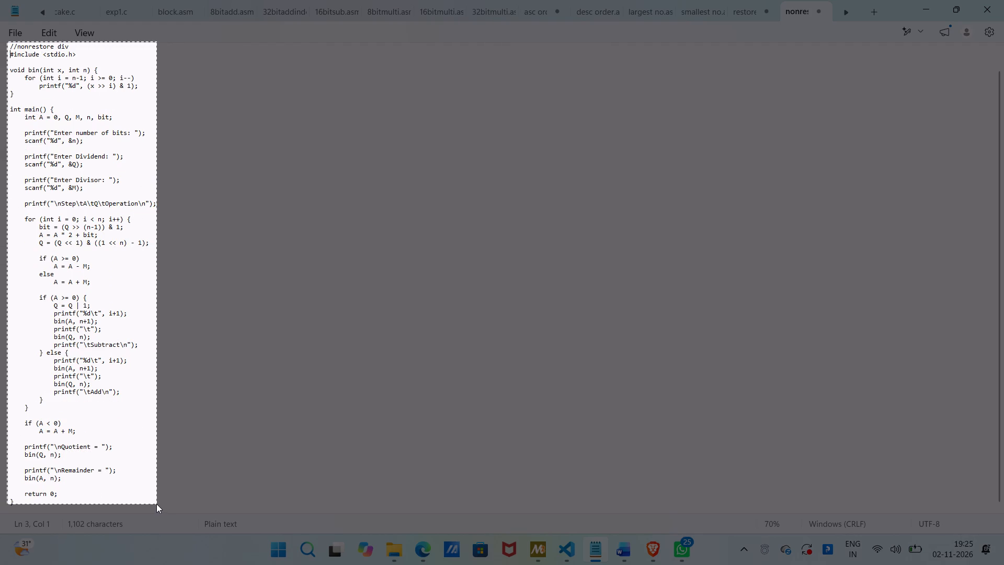
pyautogui.moveTo(156, 504); pyautogui.dragTo(157, 507)
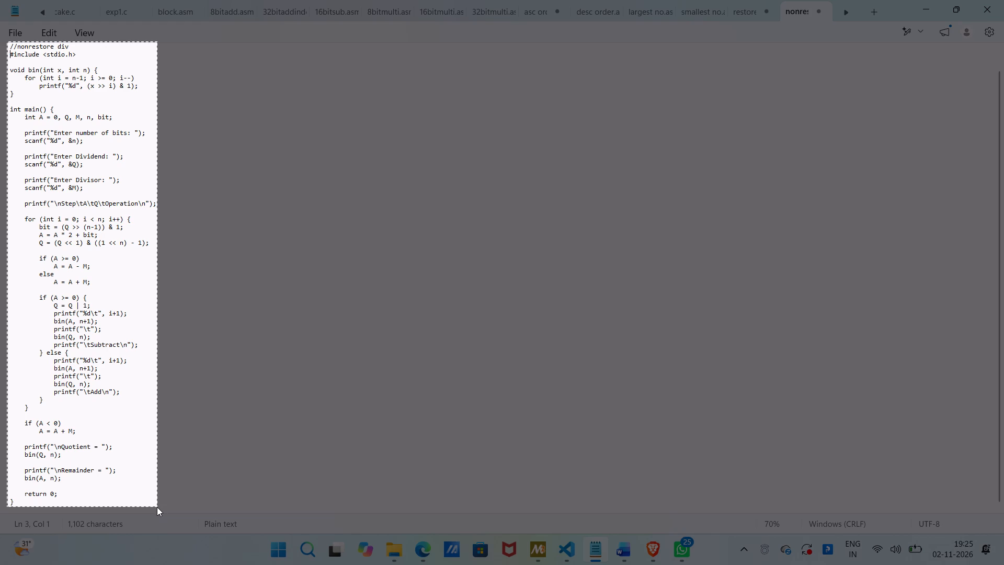
pyautogui.moveTo(157, 507); pyautogui.dragTo(157, 508)
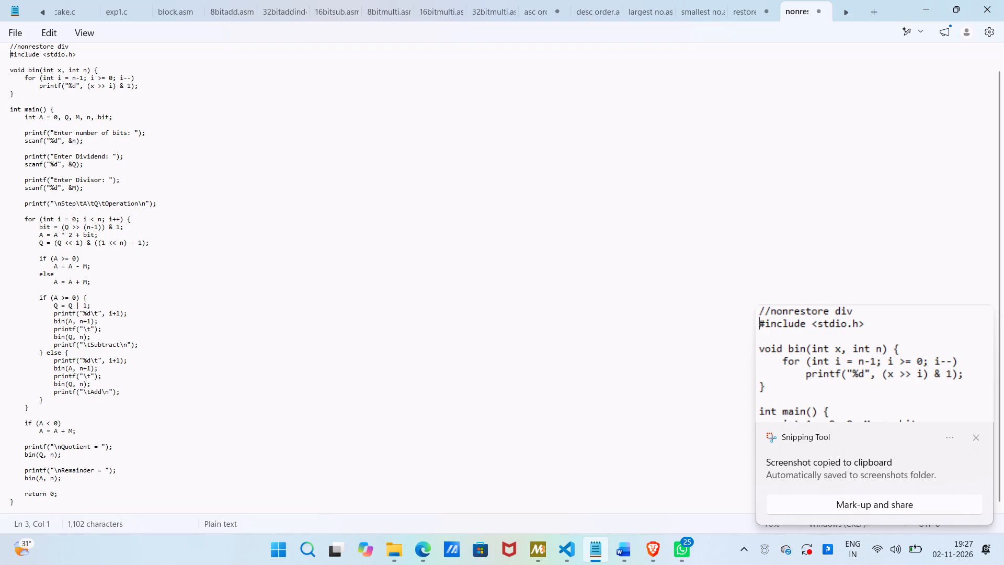
# Briefly bring up the online C compiler window, then return to the coa prac document in Word.
pyautogui.hotkey('ctrl', 'F5')
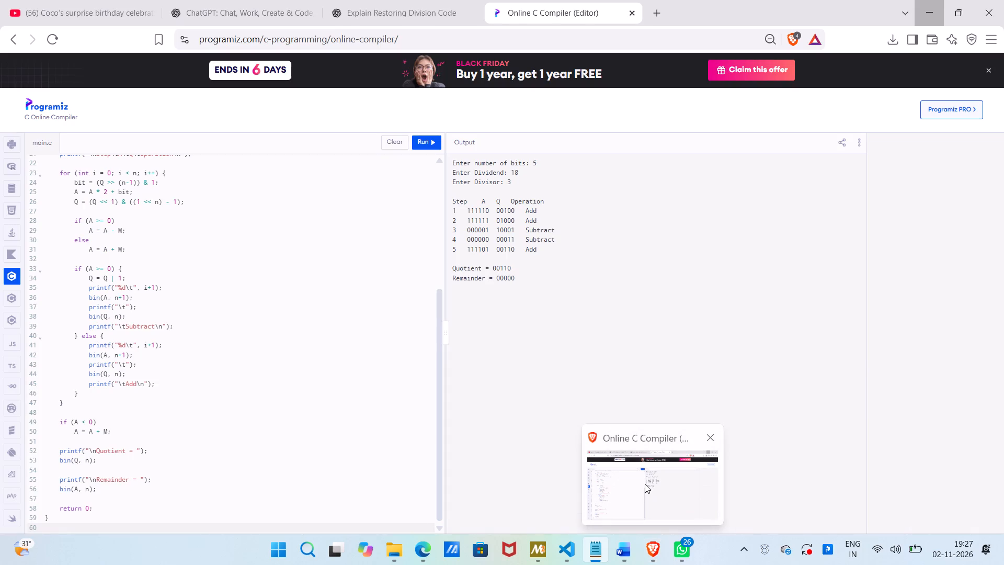
pyautogui.click(645, 484)
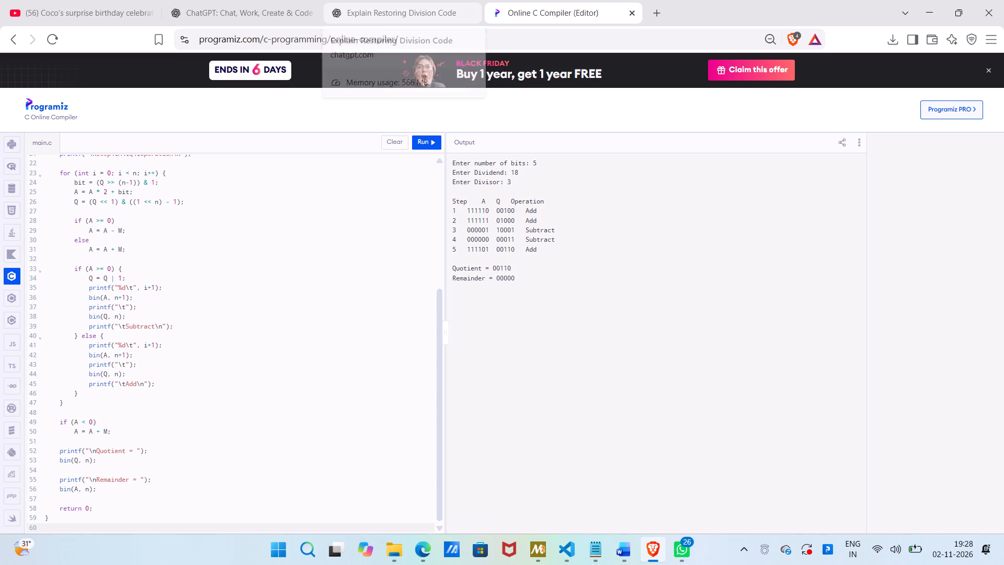
pyautogui.click(929, 7)
pyautogui.click(929, 7)
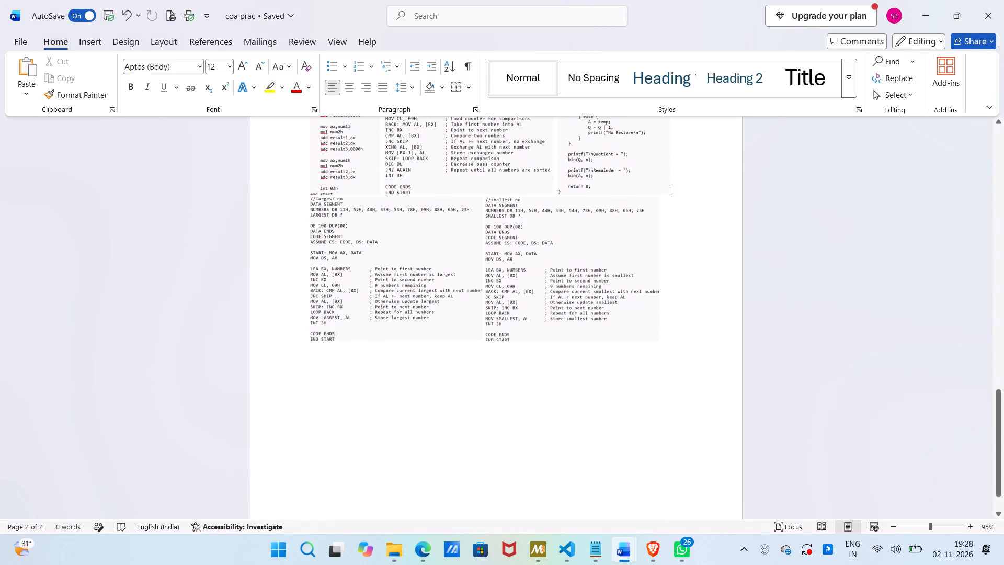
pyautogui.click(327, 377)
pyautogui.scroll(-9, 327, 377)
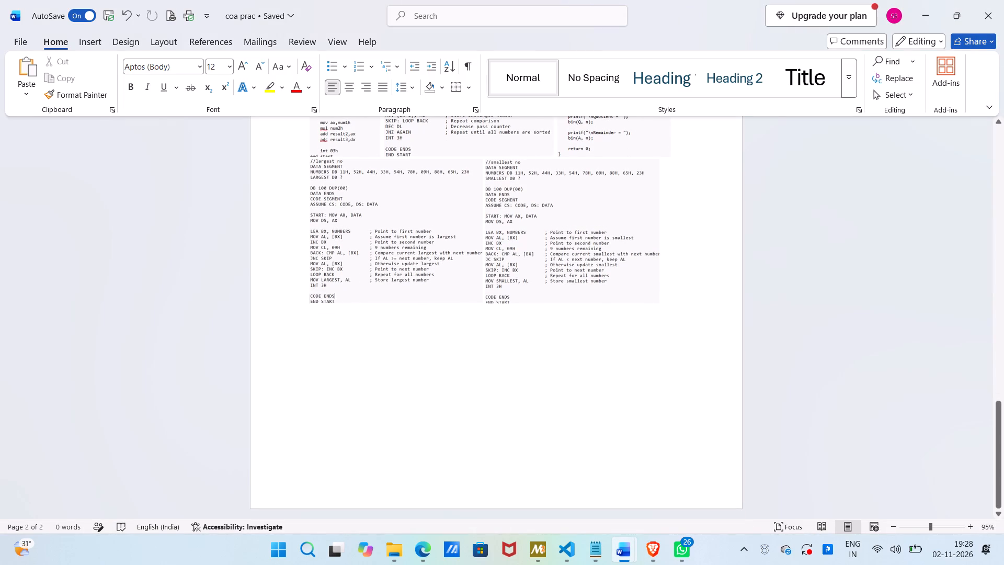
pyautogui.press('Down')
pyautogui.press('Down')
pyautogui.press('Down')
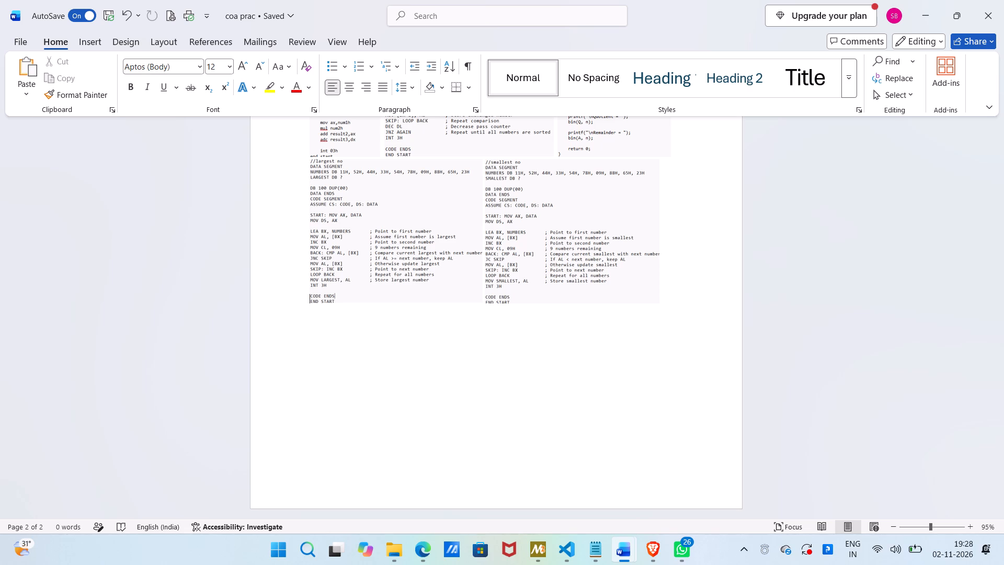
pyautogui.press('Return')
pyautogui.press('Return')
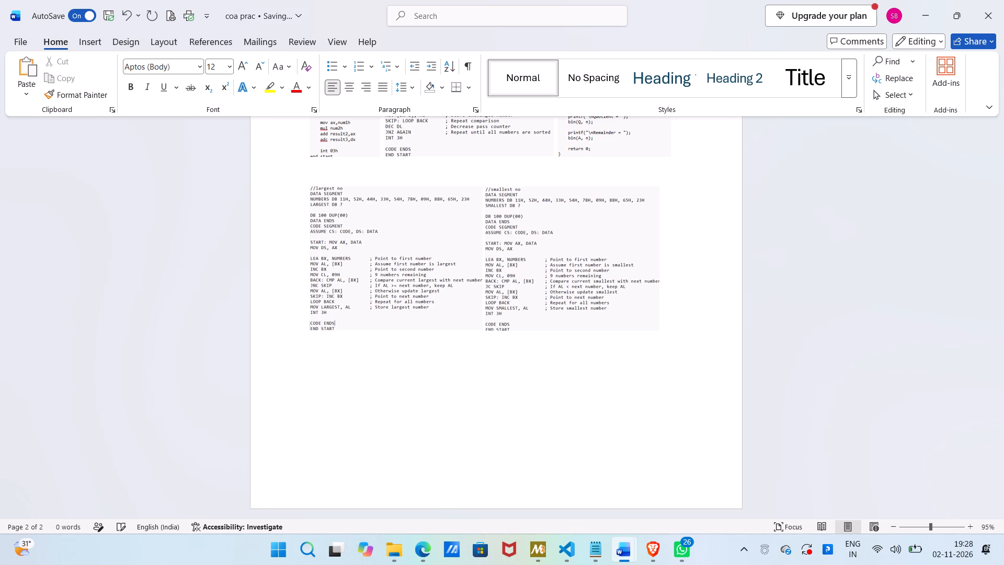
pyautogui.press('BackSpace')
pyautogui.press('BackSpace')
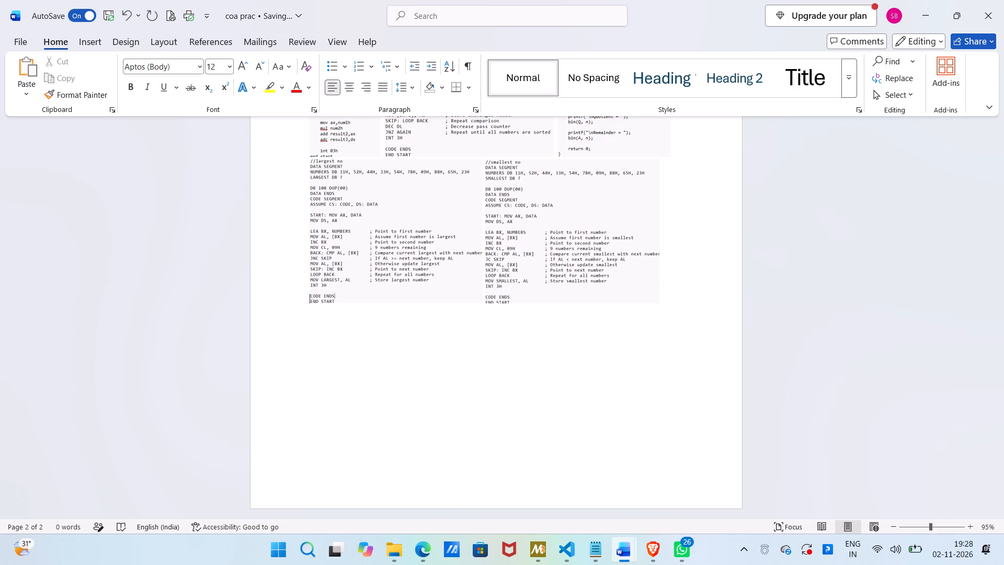
# Add blank lines after the largest and smallest number screenshots until page 3 starts, and paste the nonrestore div capture there.
pyautogui.click(305, 350)
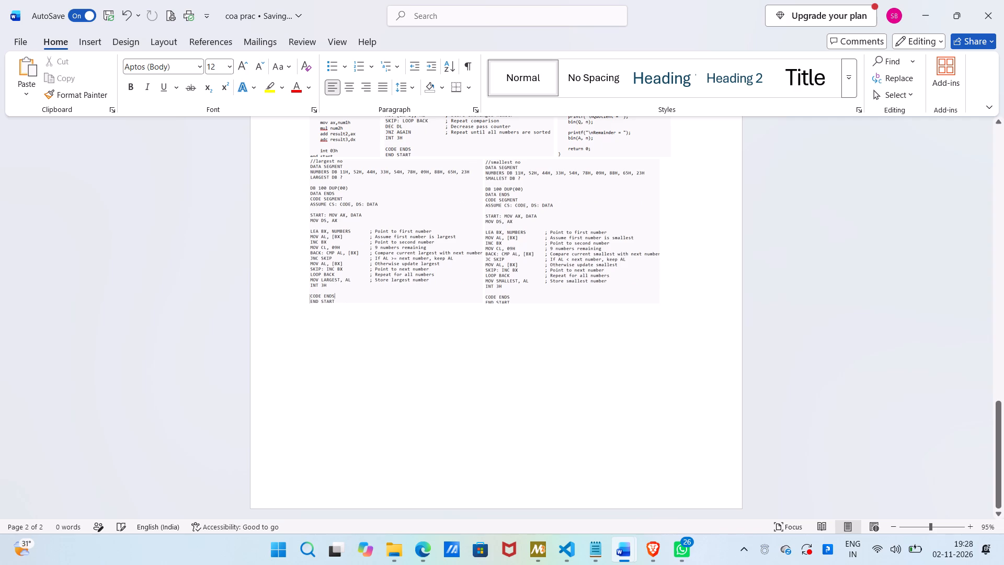
pyautogui.press('Down')
pyautogui.press('Down')
pyautogui.press('Right')
pyautogui.press('Right')
pyautogui.press('Right')
pyautogui.press('Return')
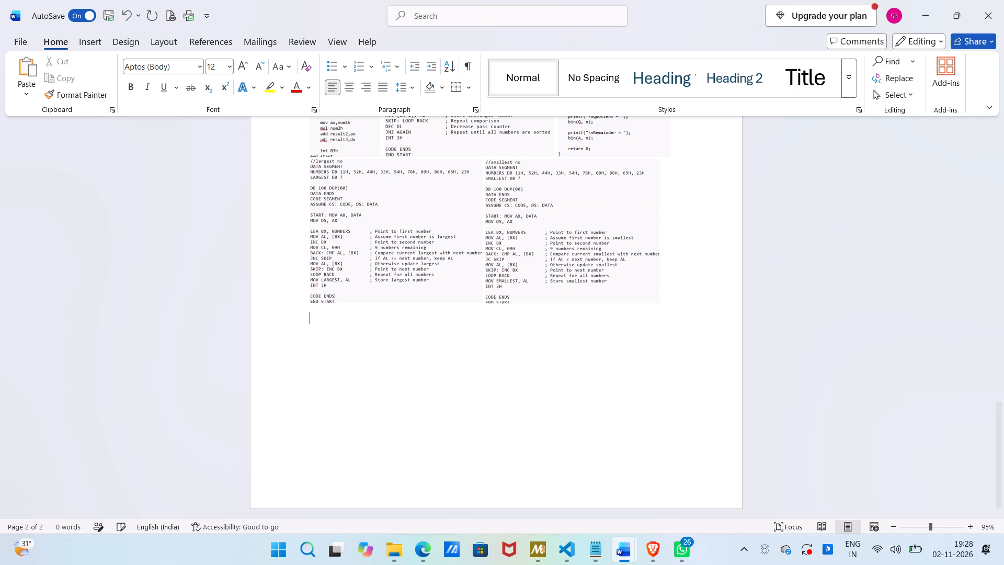
pyautogui.press('Return')
pyautogui.press('Return')
pyautogui.press('Return')
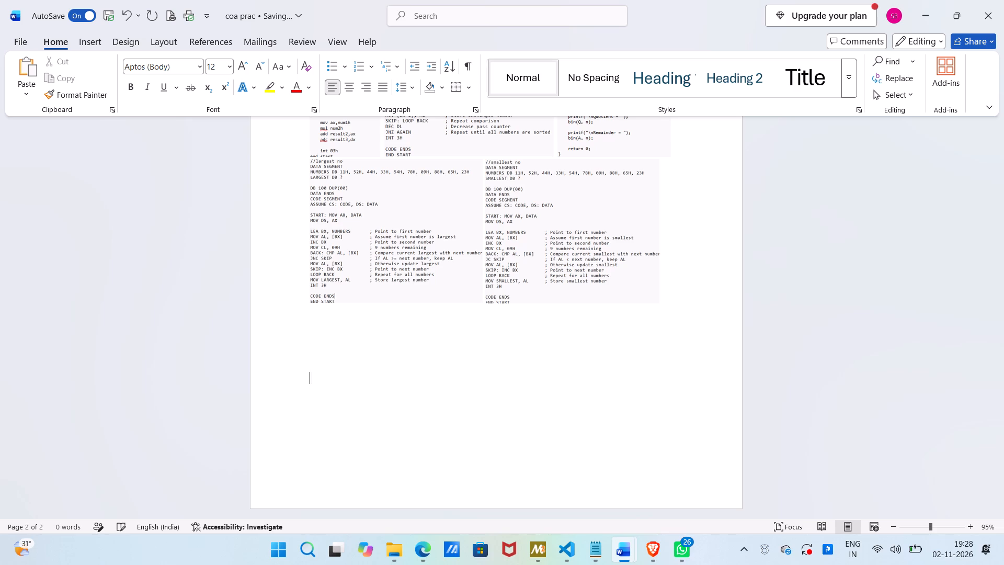
pyautogui.press('Return')
pyautogui.press('Return')
pyautogui.press('Return')
pyautogui.press('Return')
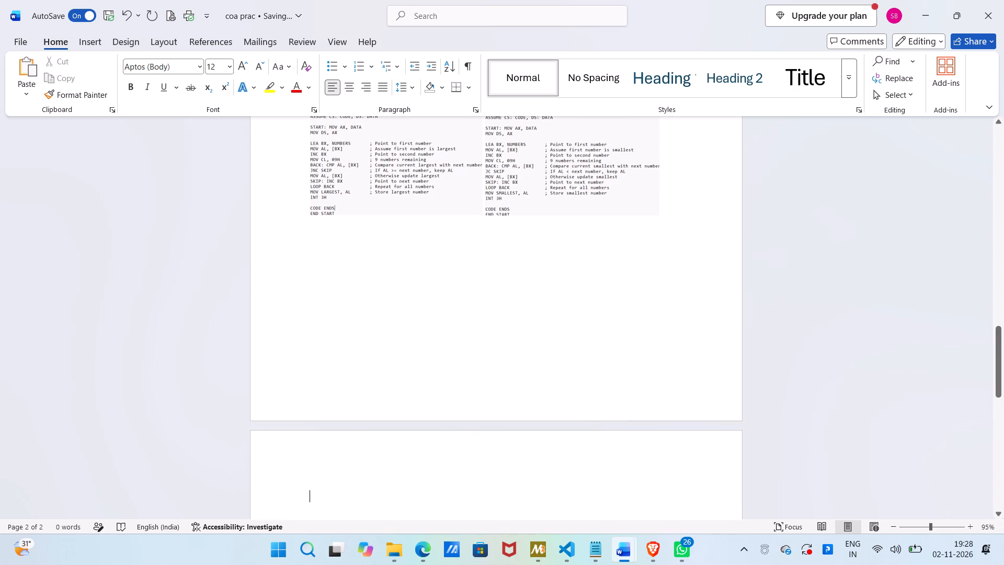
pyautogui.scroll(-2, 305, 350)
pyautogui.hotkey('ctrl', 'v')
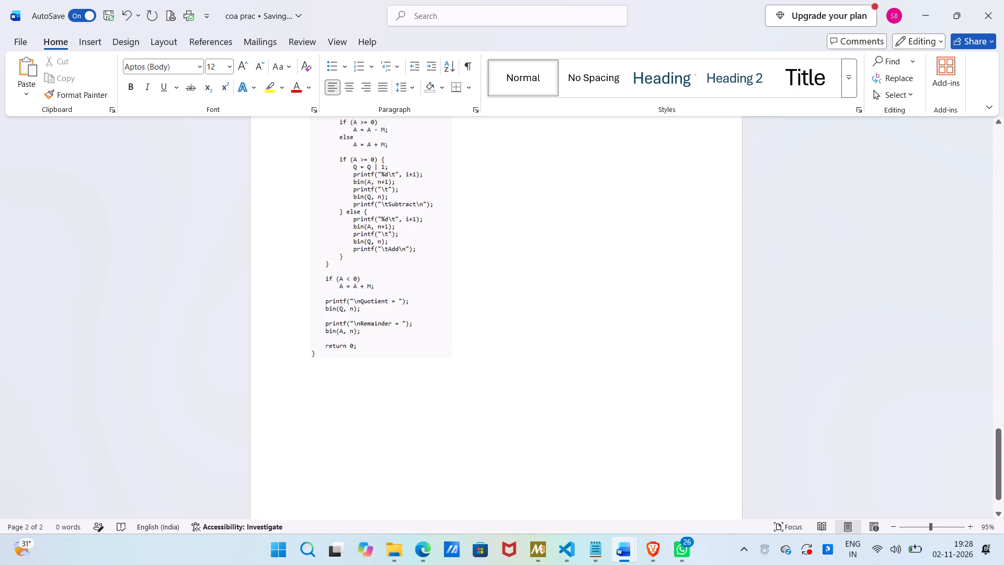
# Shrink the nonrestore div screenshot on page 3 proportionally to about three quarters of its pasted size.
pyautogui.scroll(1, 300, 324)
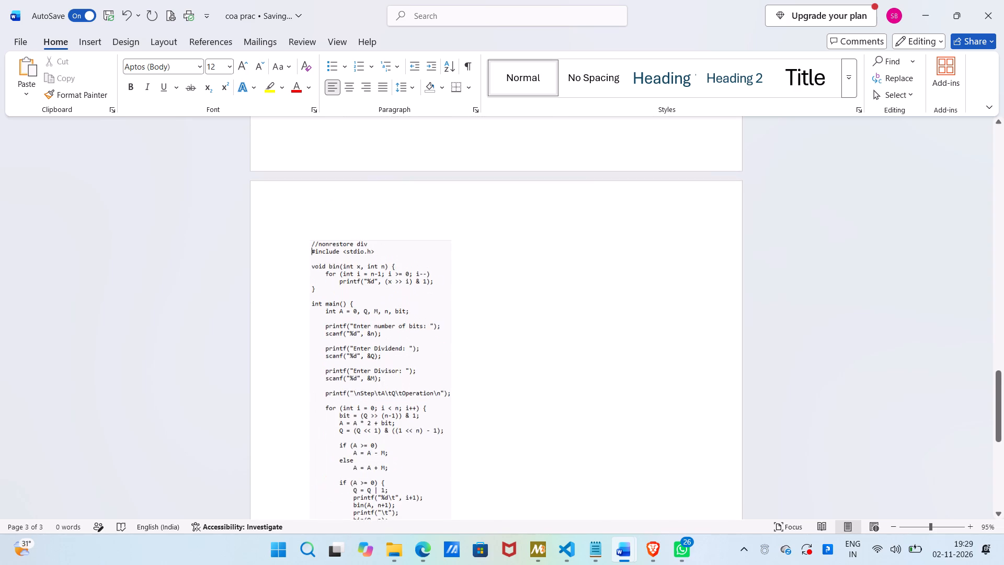
pyautogui.scroll(-1, 300, 324)
pyautogui.click(300, 324)
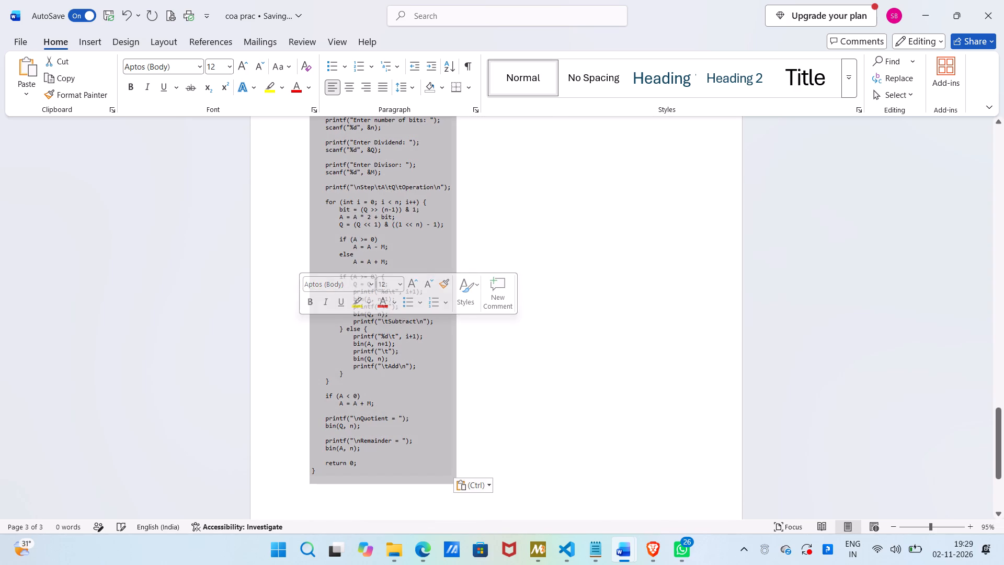
pyautogui.click(376, 370)
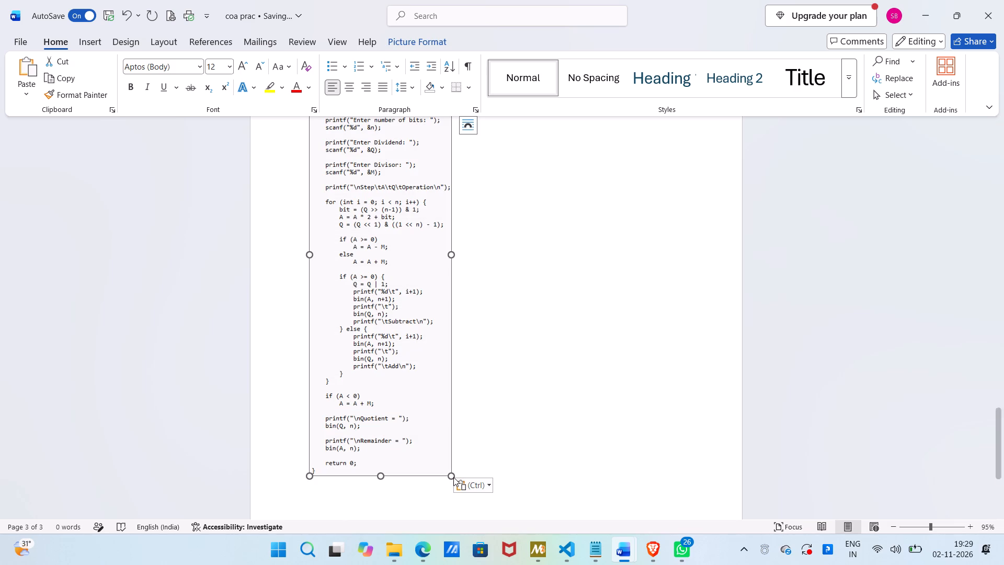
pyautogui.moveTo(453, 476); pyautogui.dragTo(371, 377)
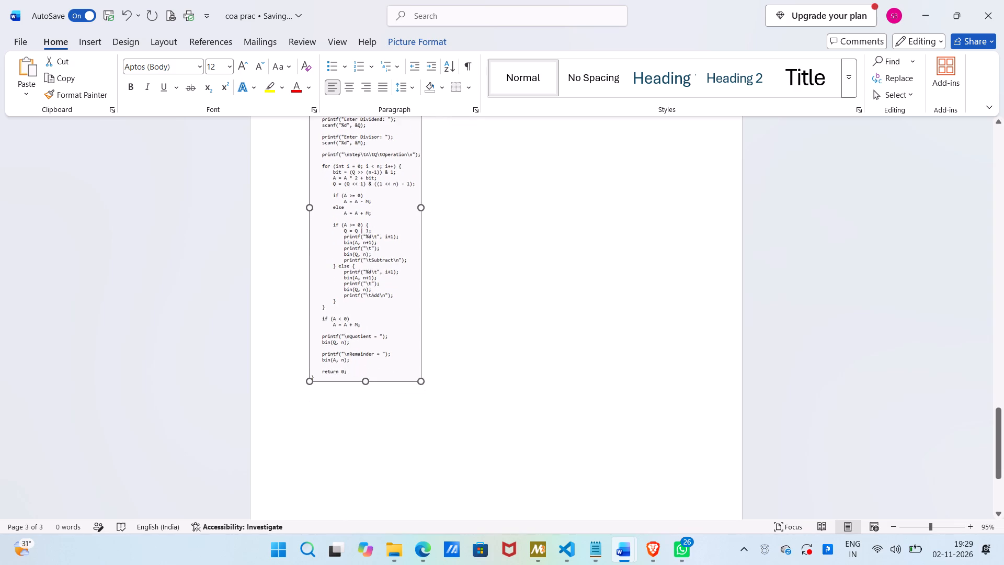
pyautogui.moveTo(371, 377); pyautogui.dragTo(370, 376)
pyautogui.scroll(1, 580, 371)
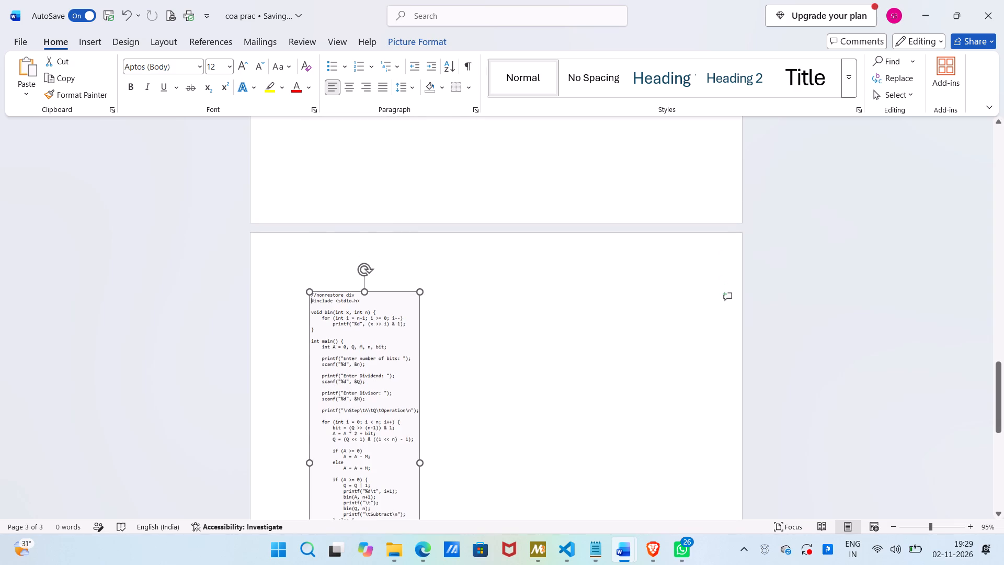
pyautogui.scroll(-1, 563, 340)
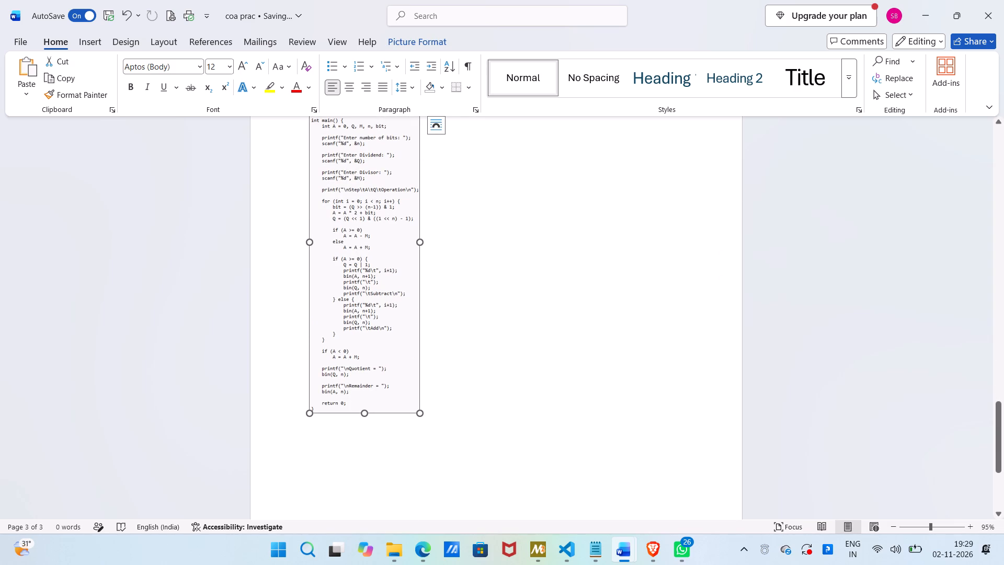
pyautogui.scroll(2, 448, 375)
pyautogui.scroll(-1, 448, 375)
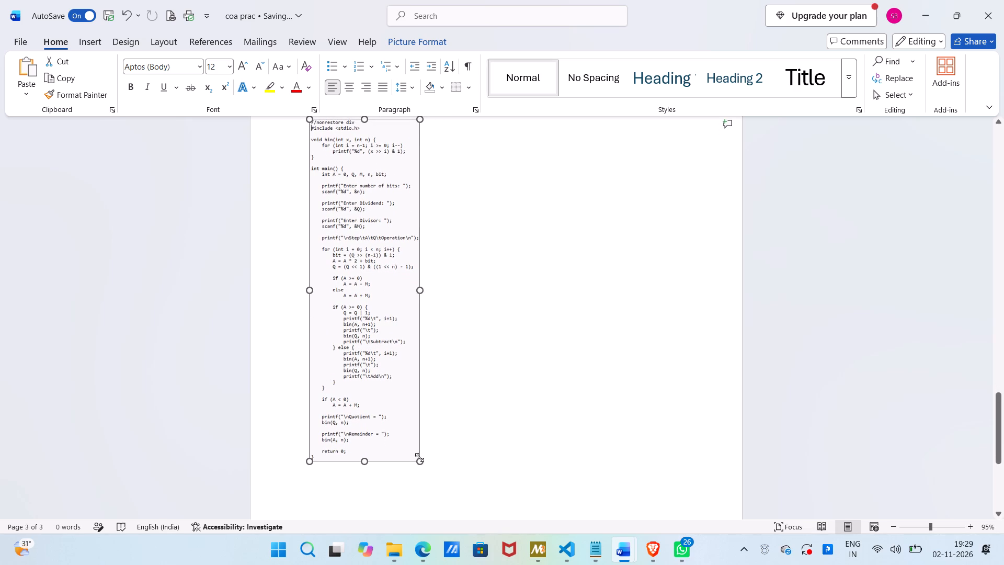
pyautogui.moveTo(419, 460); pyautogui.dragTo(407, 444)
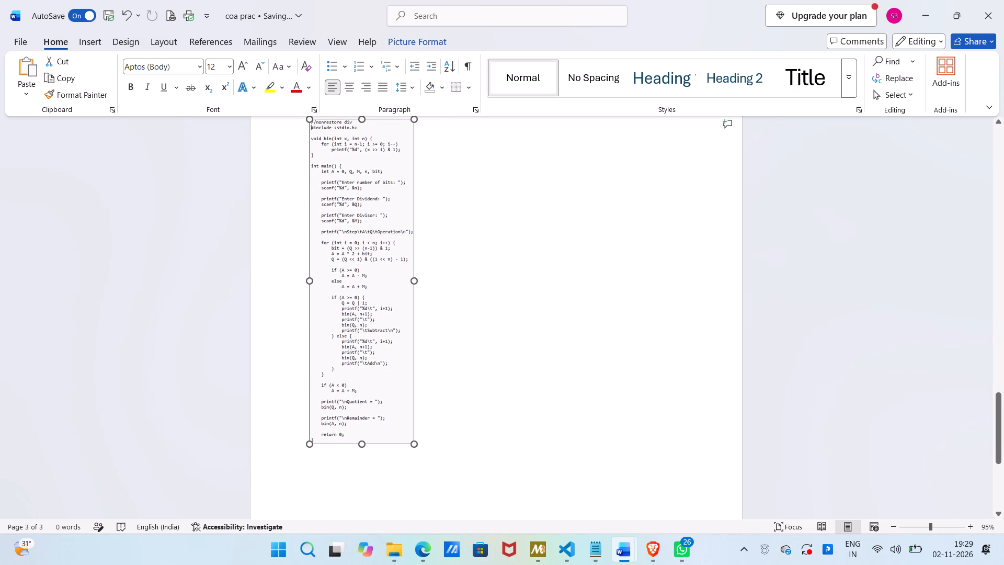
pyautogui.moveTo(407, 444); pyautogui.dragTo(418, 453)
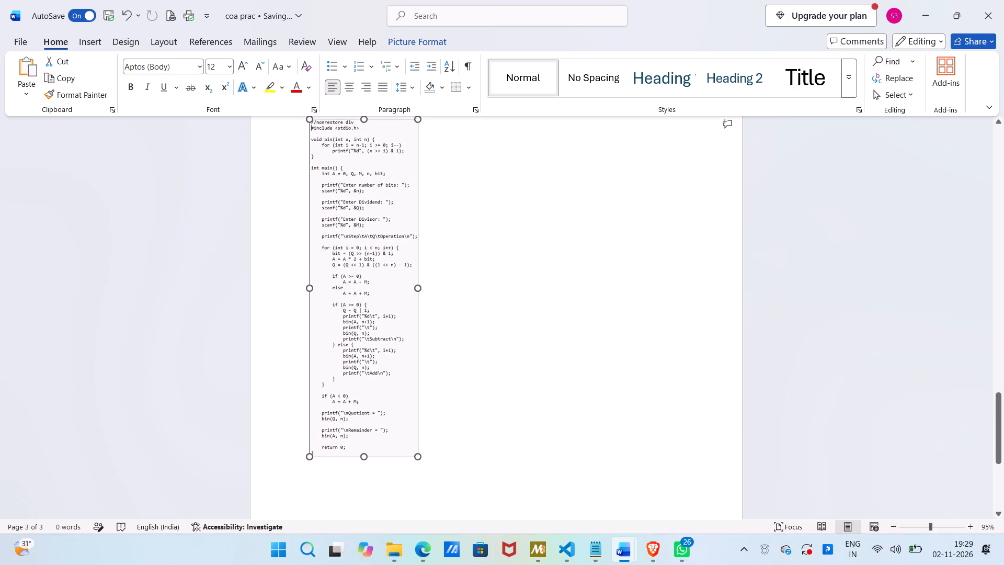
pyautogui.click(446, 448)
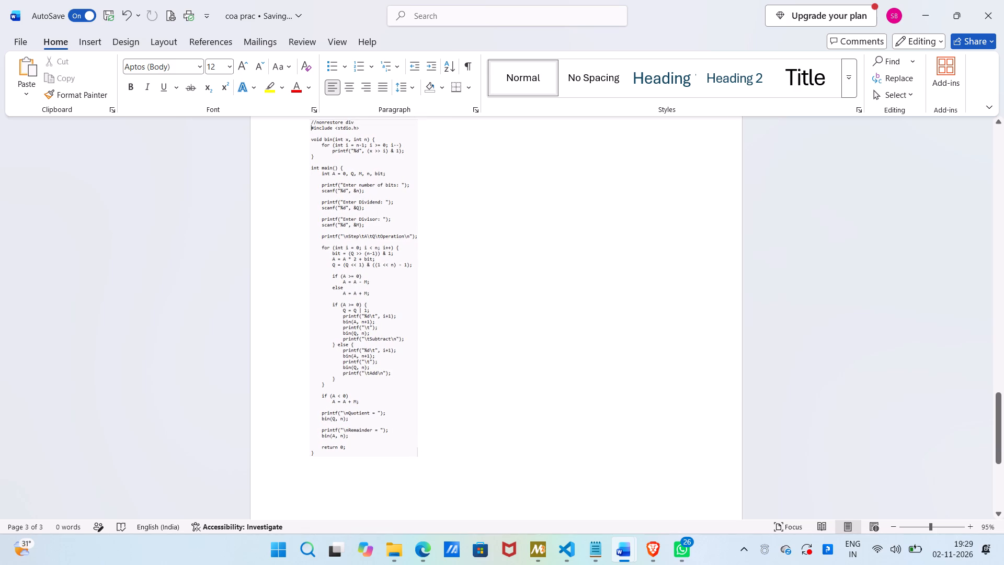
# Slightly enlarge the restore div screenshot on page 2 proportionally from its lower corner.
pyautogui.scroll(2, 446, 448)
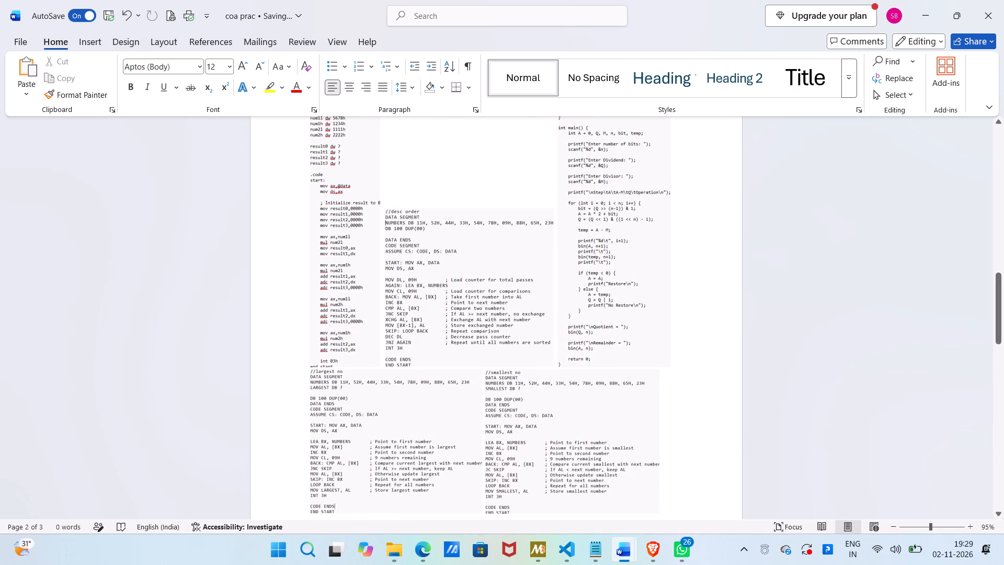
pyautogui.scroll(1, 509, 448)
pyautogui.click(617, 404)
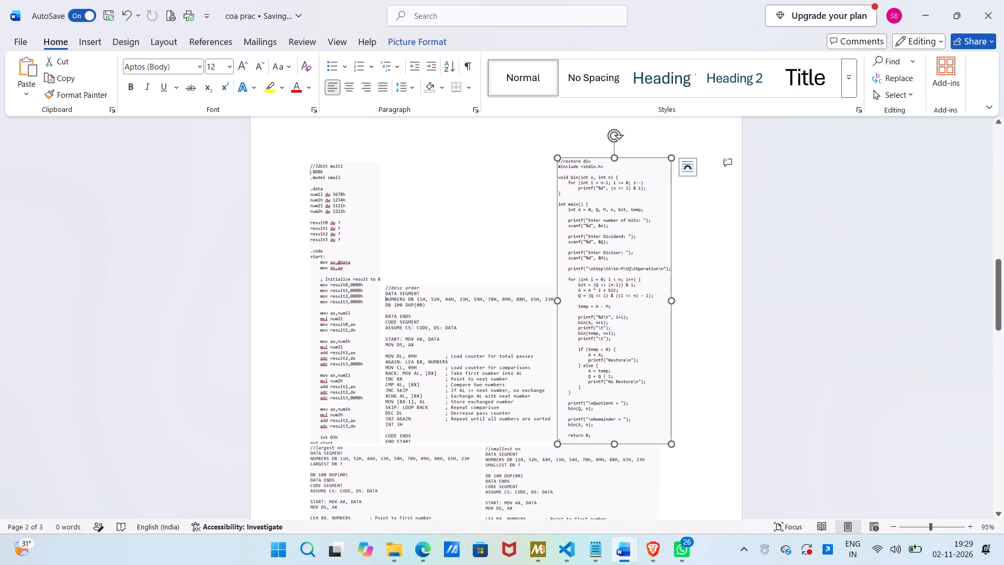
pyautogui.moveTo(669, 442); pyautogui.dragTo(670, 451)
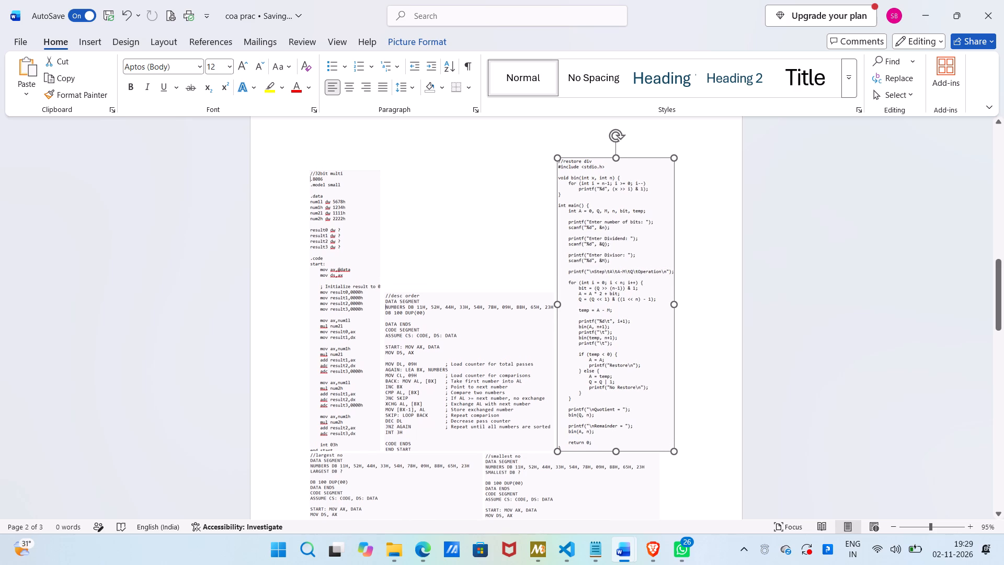
pyautogui.moveTo(670, 451); pyautogui.dragTo(670, 453)
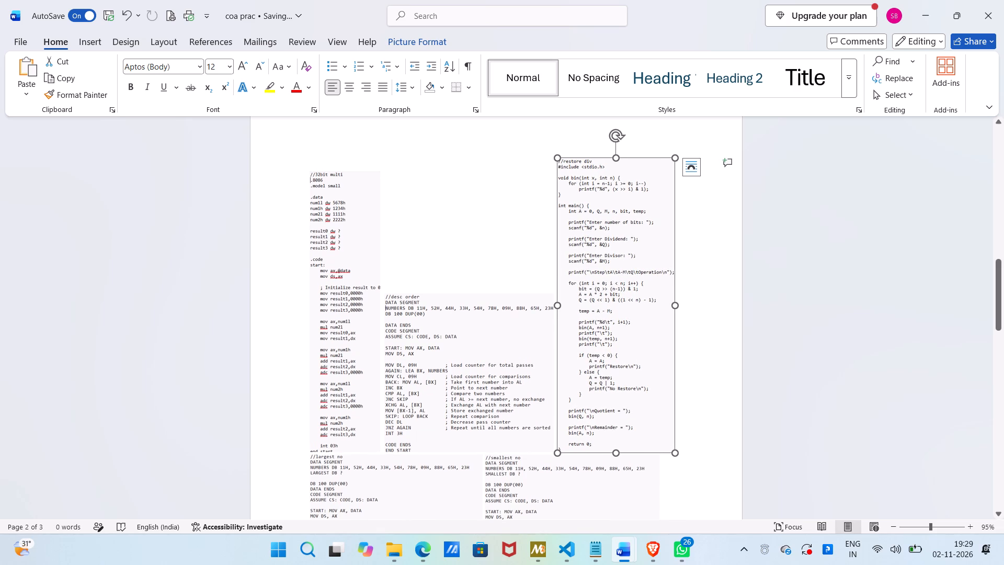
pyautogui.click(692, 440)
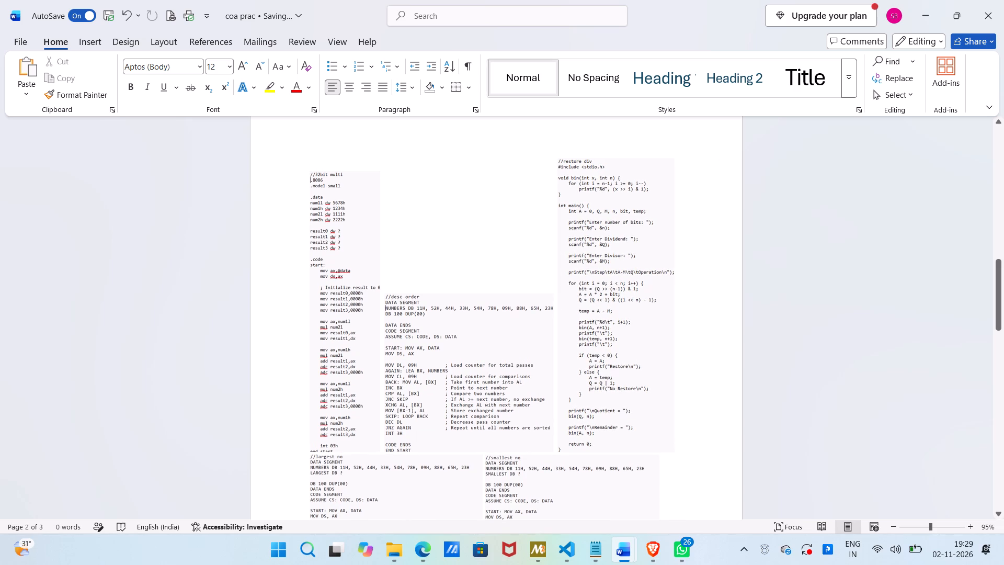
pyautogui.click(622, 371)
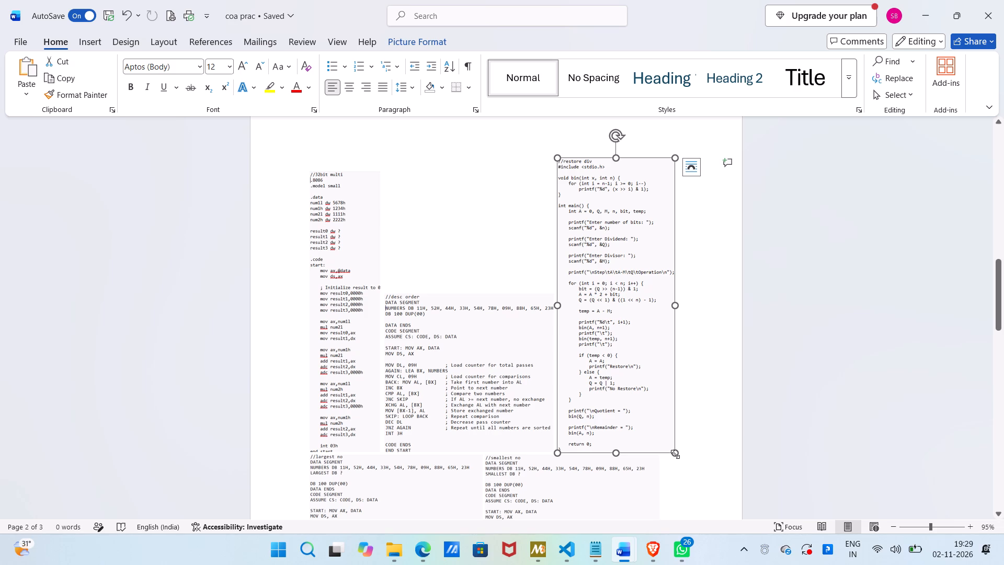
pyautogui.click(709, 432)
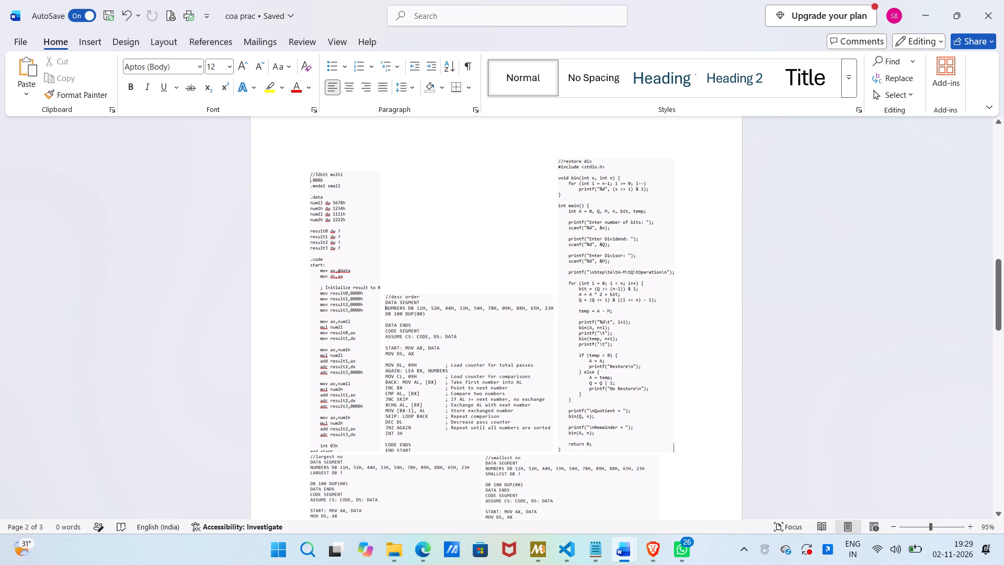
# Shrink the nonrestore div screenshot on page 3 slightly and proportionally from its lower corner, then deselect it.
pyautogui.scroll(-2, 709, 432)
pyautogui.scroll(1, 709, 432)
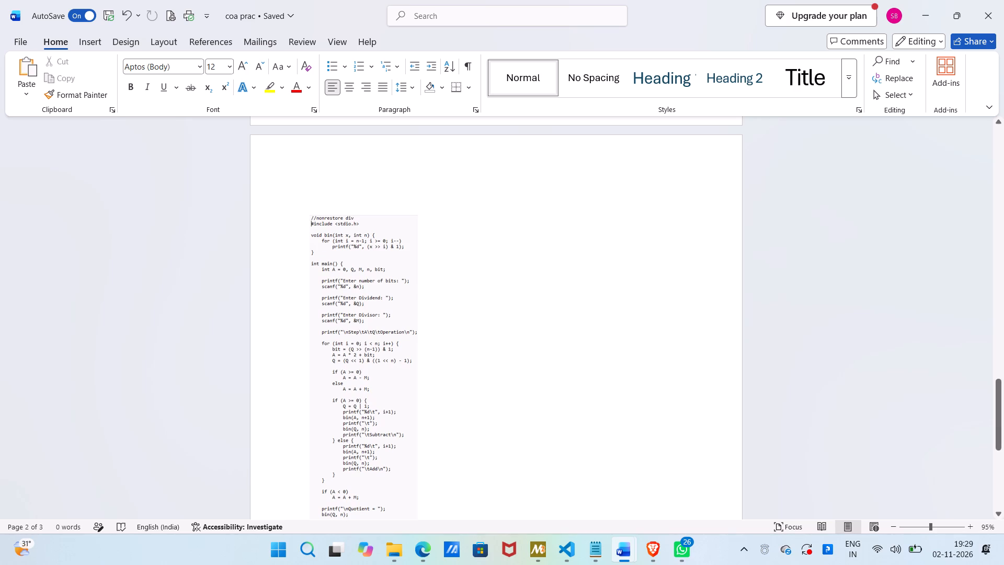
pyautogui.scroll(-1, 469, 313)
pyautogui.click(414, 295)
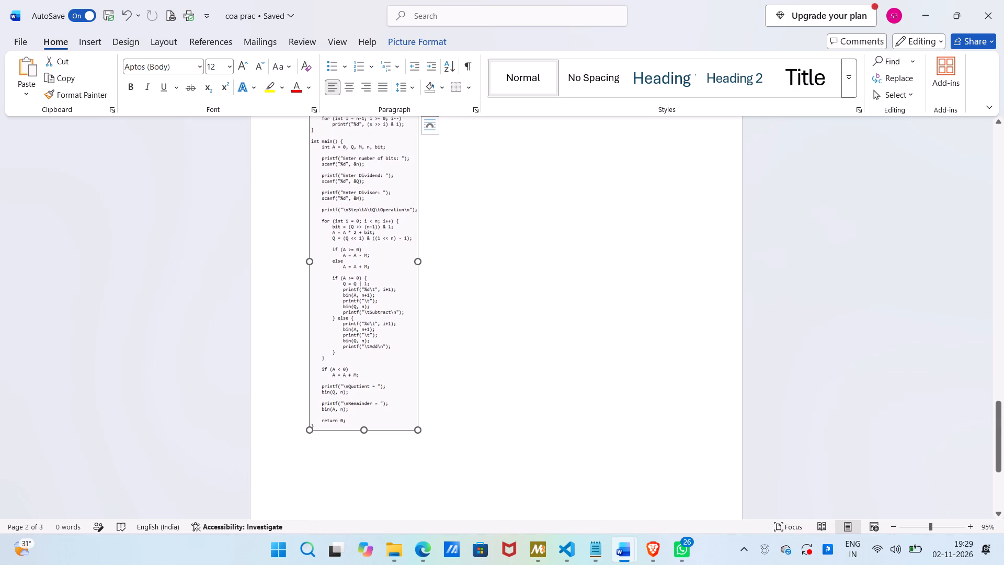
pyautogui.moveTo(418, 431); pyautogui.dragTo(412, 422, button='right')
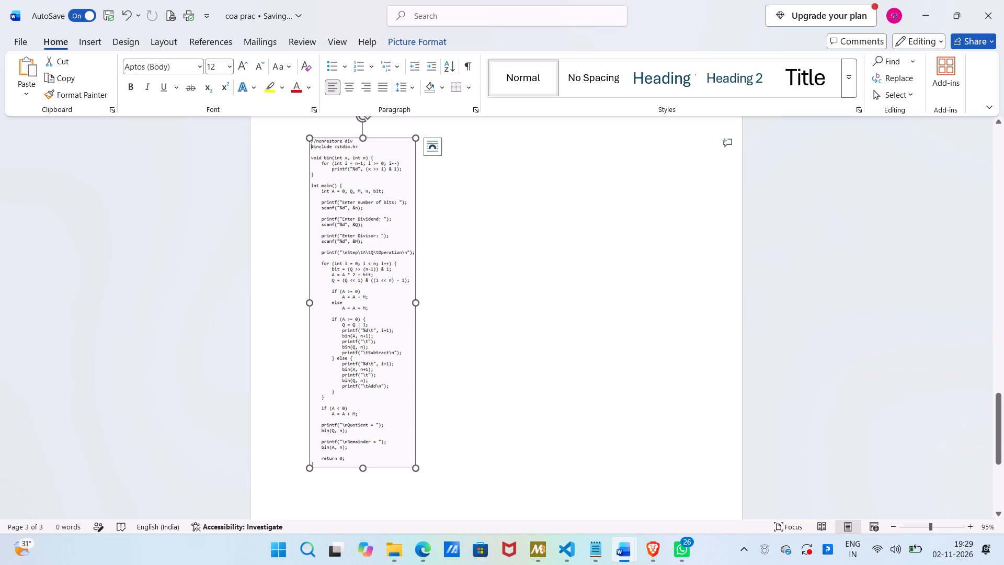
pyautogui.click(509, 419)
pyautogui.doubleClick(526, 417)
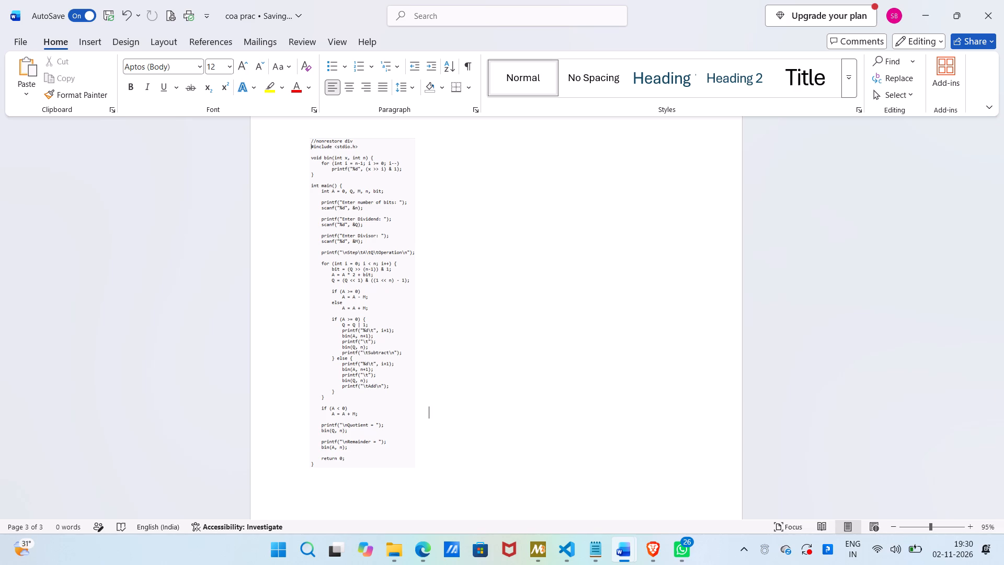
pyautogui.click(380, 277)
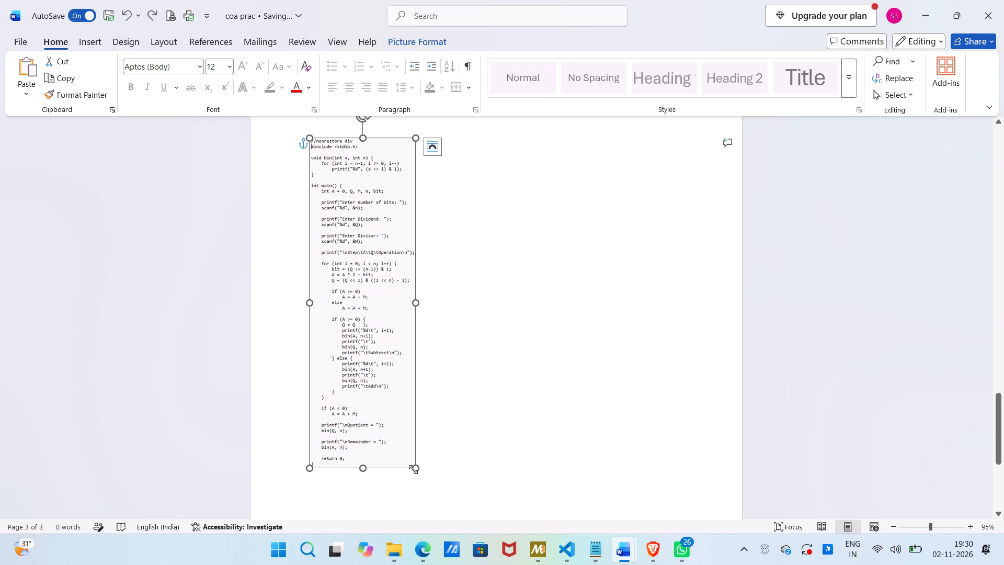
pyautogui.moveTo(413, 469); pyautogui.dragTo(412, 468)
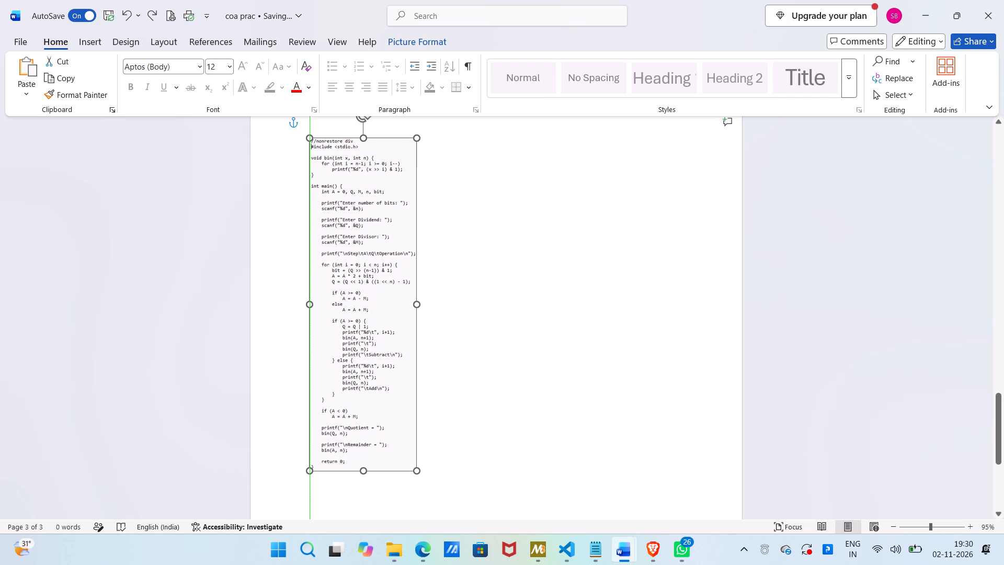
pyautogui.moveTo(412, 468); pyautogui.dragTo(408, 464)
pyautogui.click(467, 421)
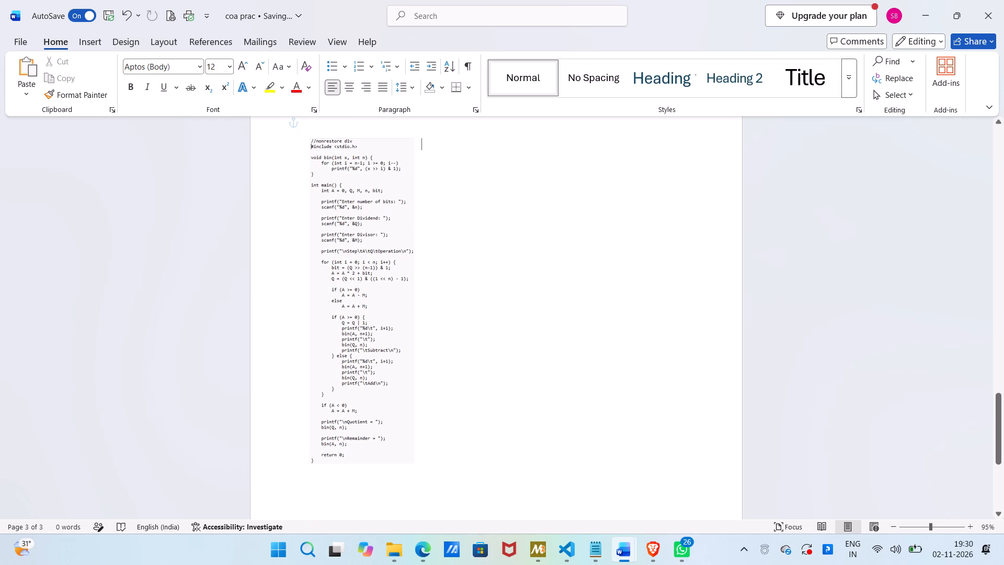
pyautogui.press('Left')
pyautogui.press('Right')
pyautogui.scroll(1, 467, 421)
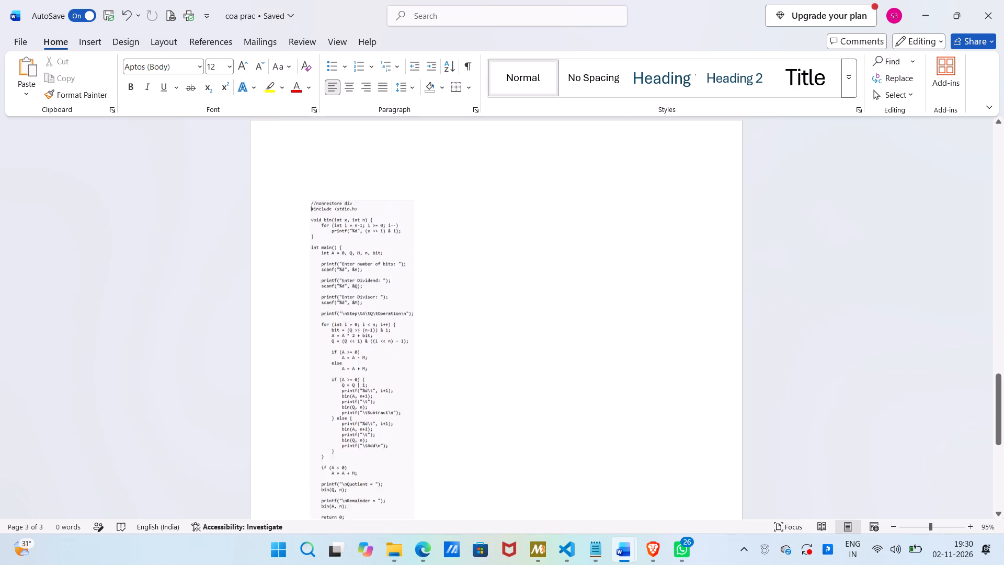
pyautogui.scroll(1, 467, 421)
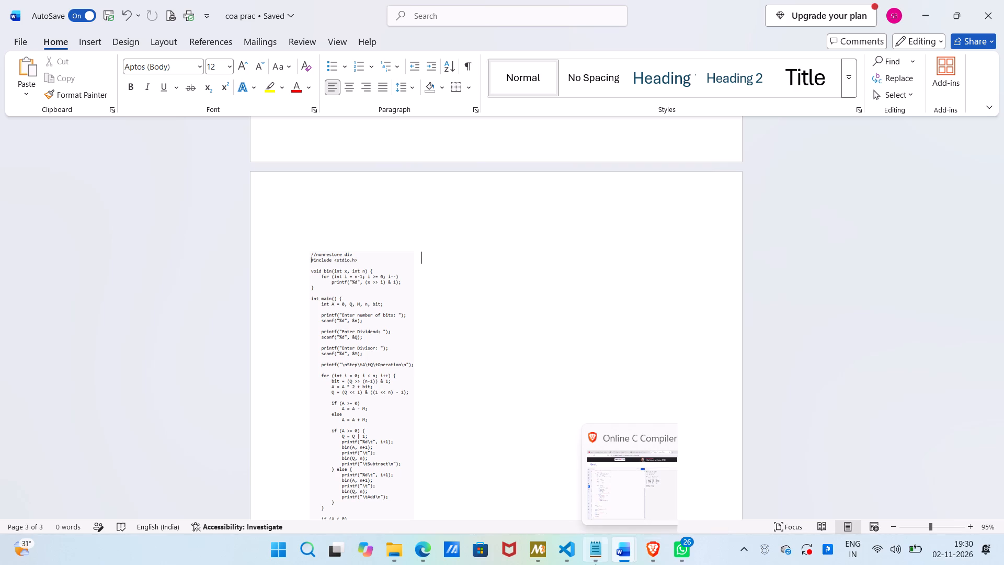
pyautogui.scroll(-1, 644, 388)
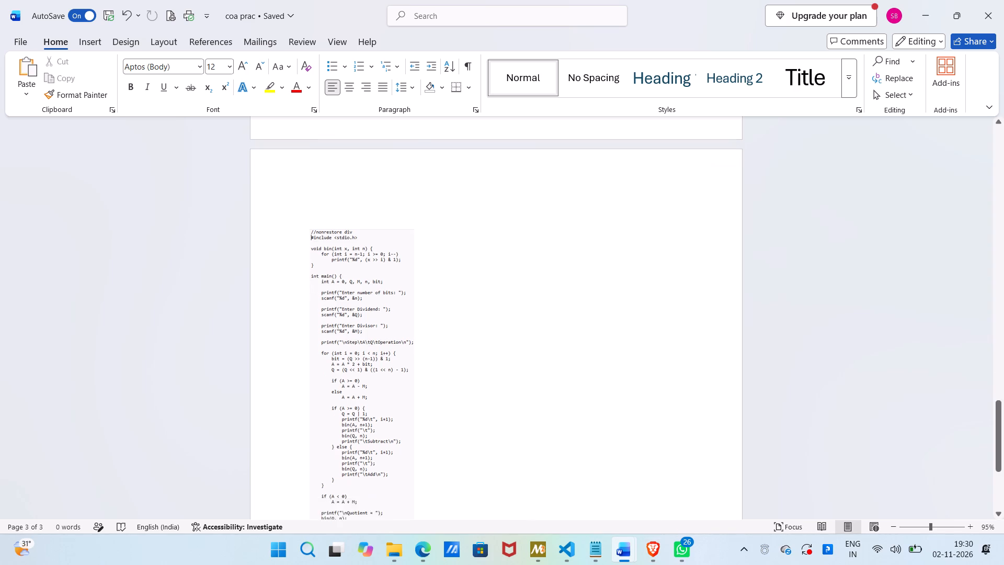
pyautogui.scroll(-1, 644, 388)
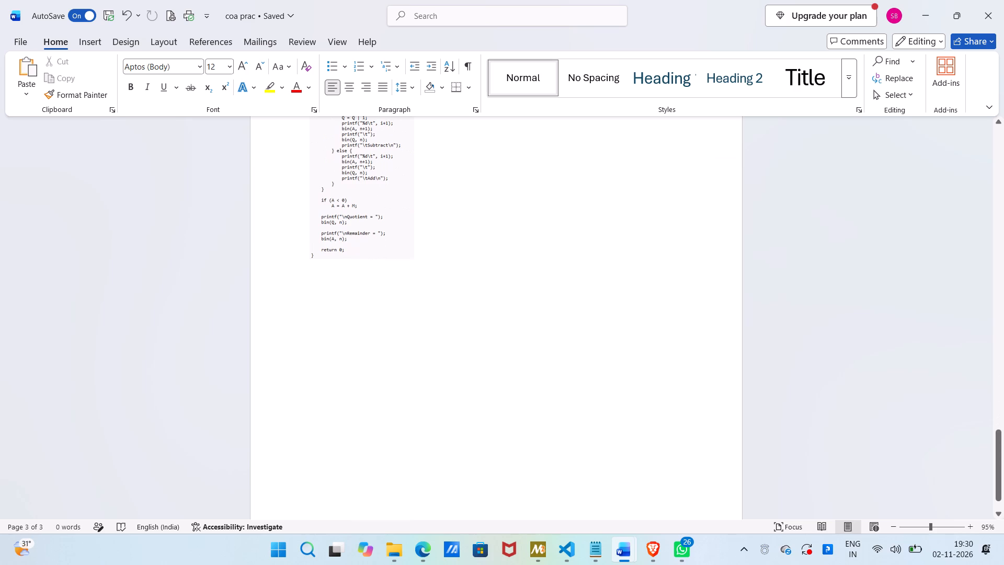
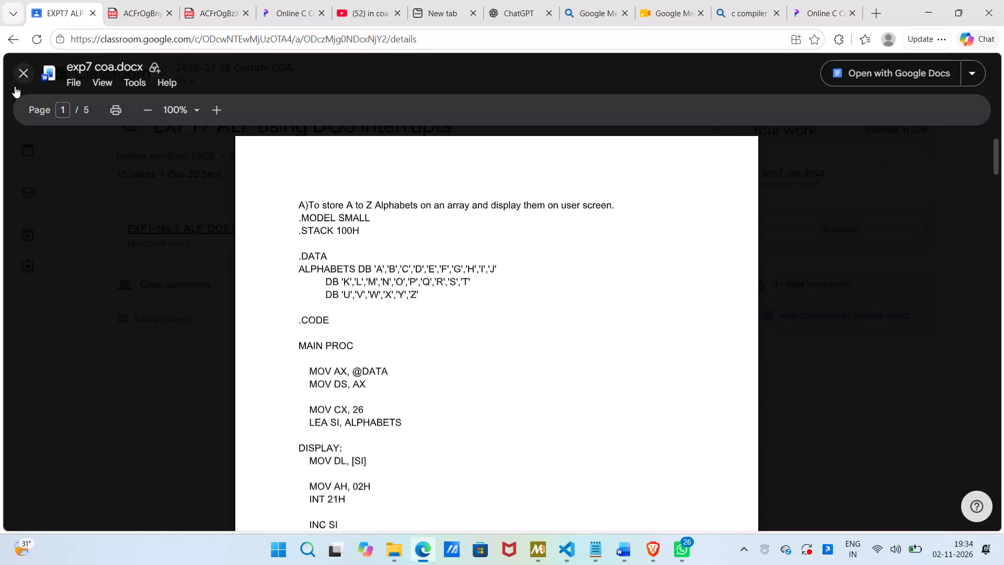
# Close the exp7 coa.docx preview and return to the EXPT7 assignment page.
pyautogui.click(22, 82)
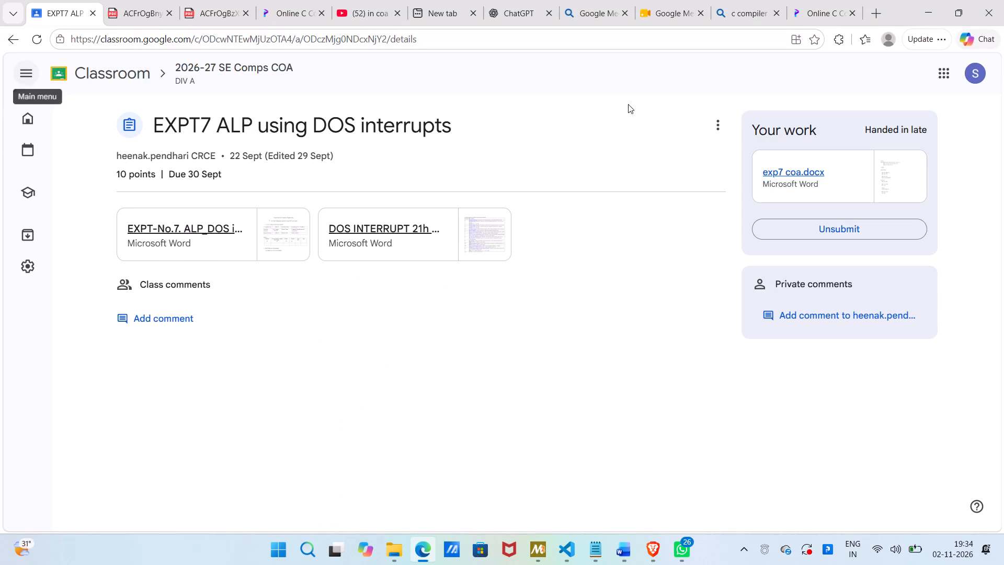
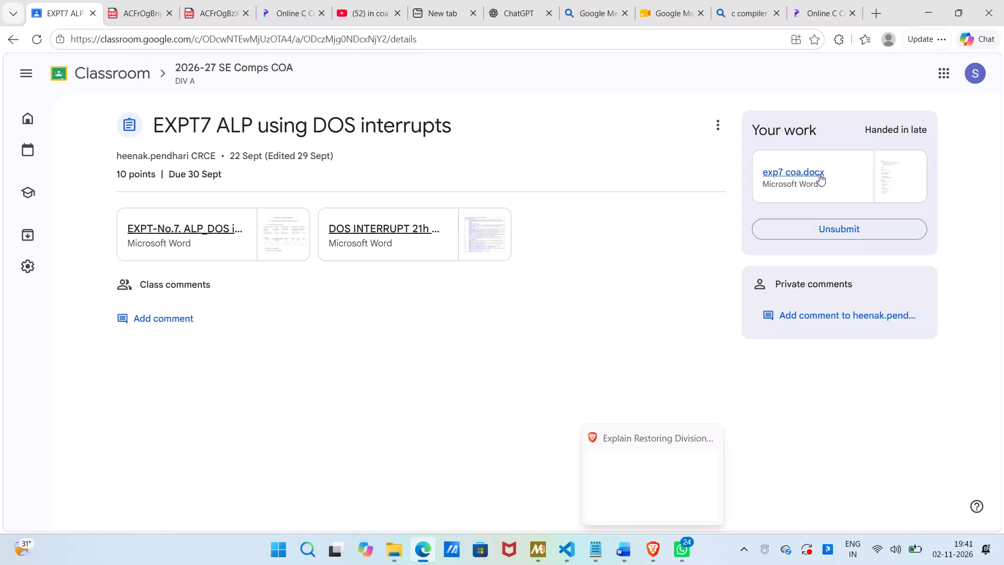
# Open the submitted exp7 coa.docx and examine its assembly programs for displaying A to Z and reading keyboard characters.
pyautogui.click(817, 173)
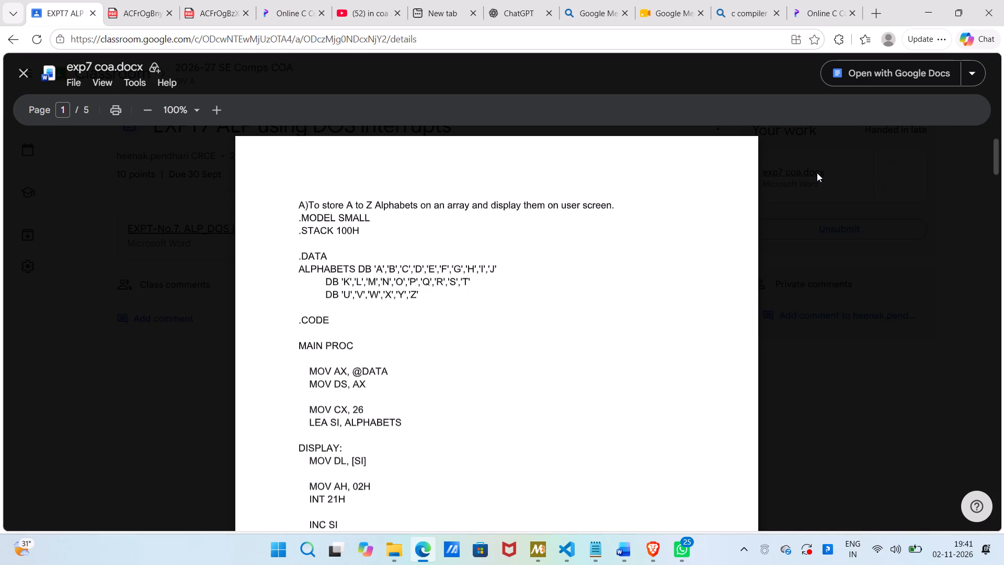
pyautogui.scroll(-1, 597, 225)
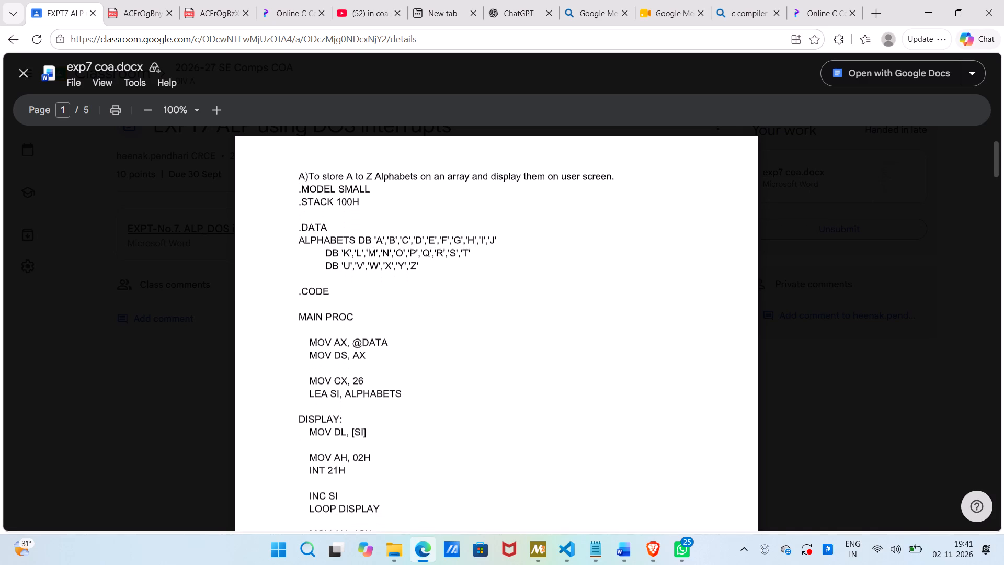
pyautogui.scroll(-1, 483, 352)
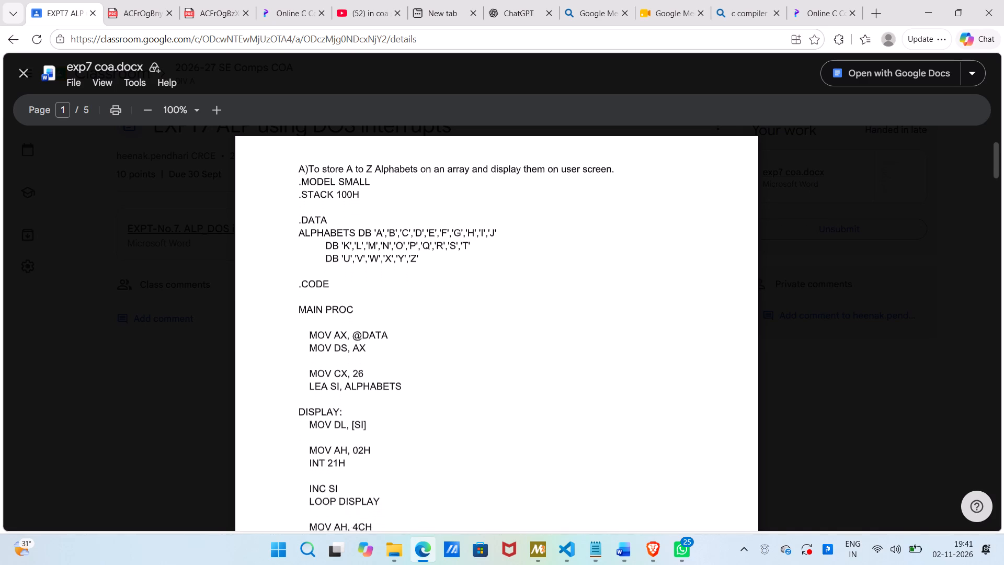
pyautogui.scroll(-3, 483, 352)
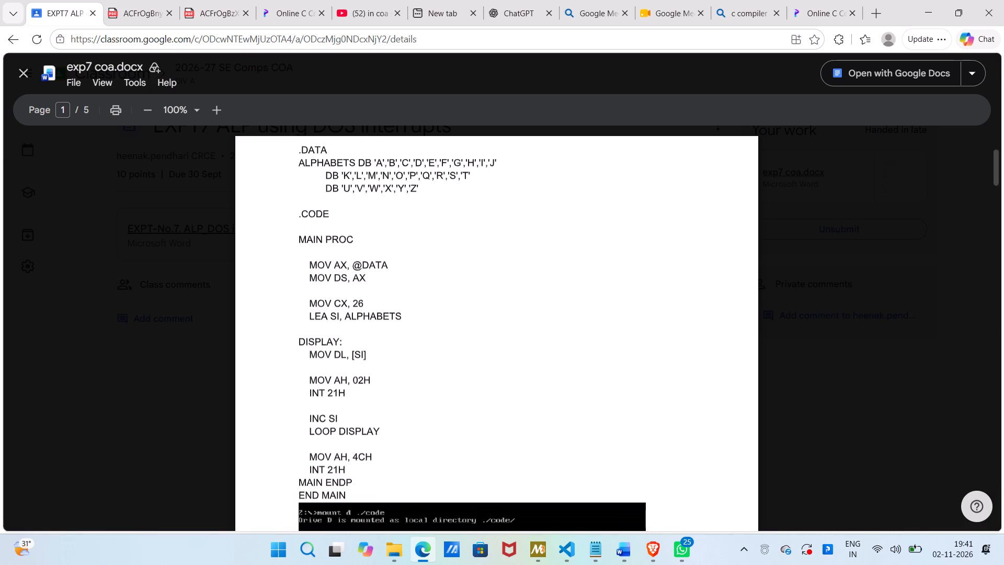
pyautogui.scroll(-2, 483, 352)
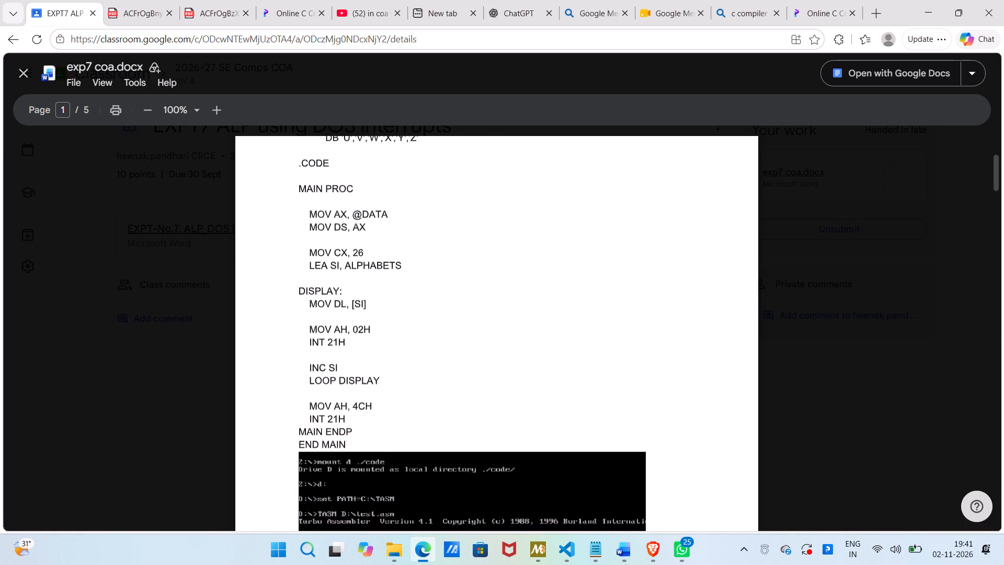
pyautogui.scroll(-2, 483, 352)
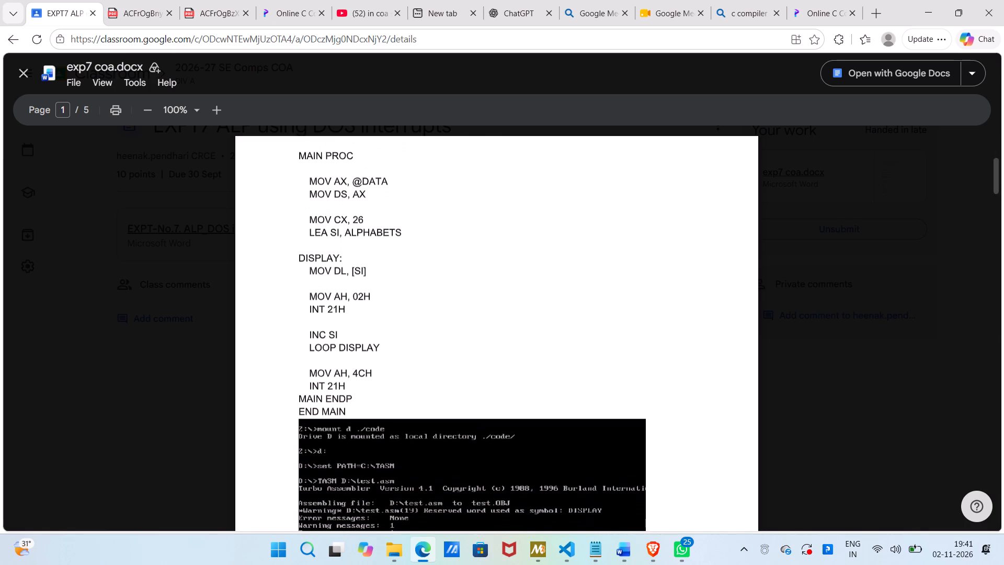
pyautogui.scroll(-2, 483, 352)
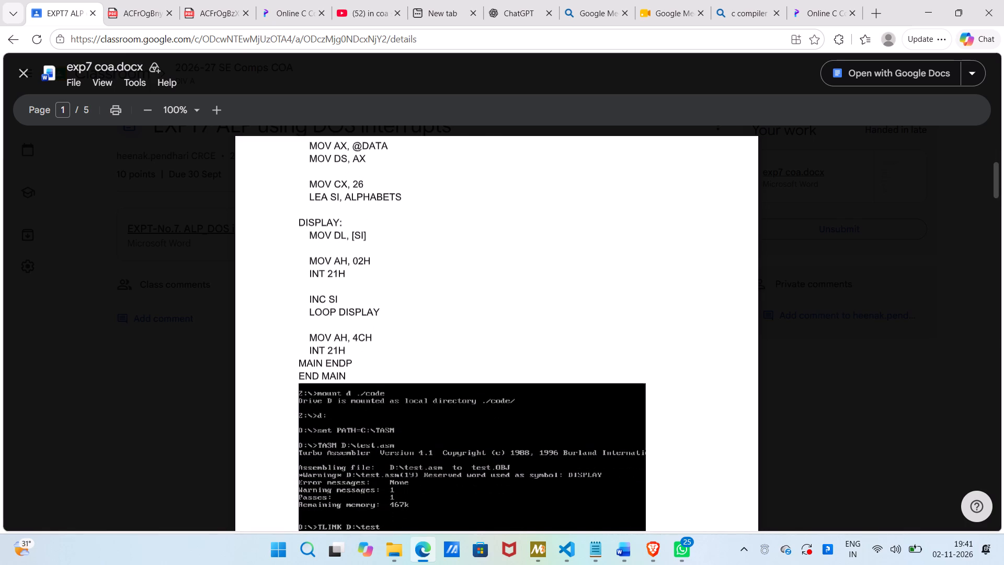
pyautogui.scroll(3, 483, 352)
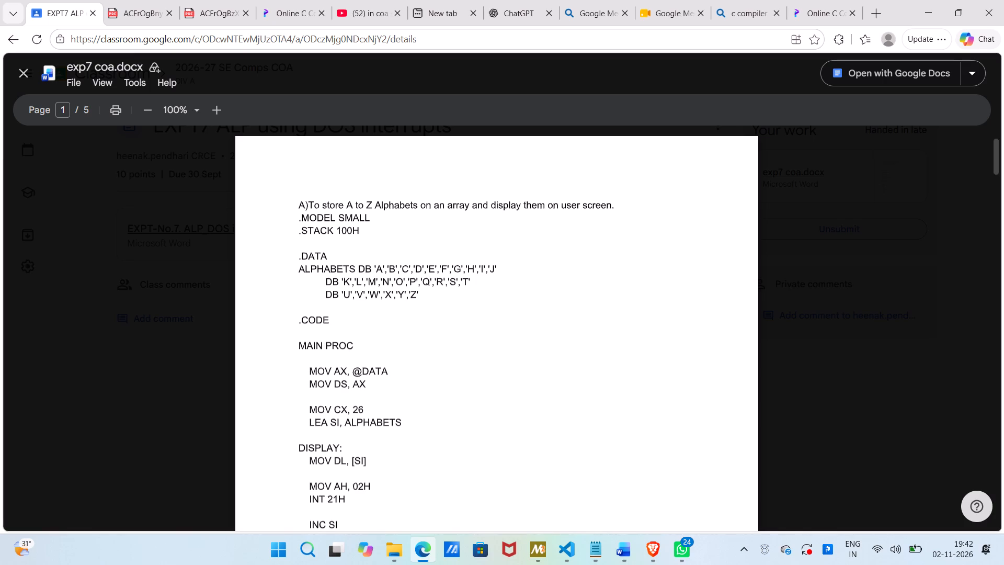
pyautogui.scroll(-9, 457, 349)
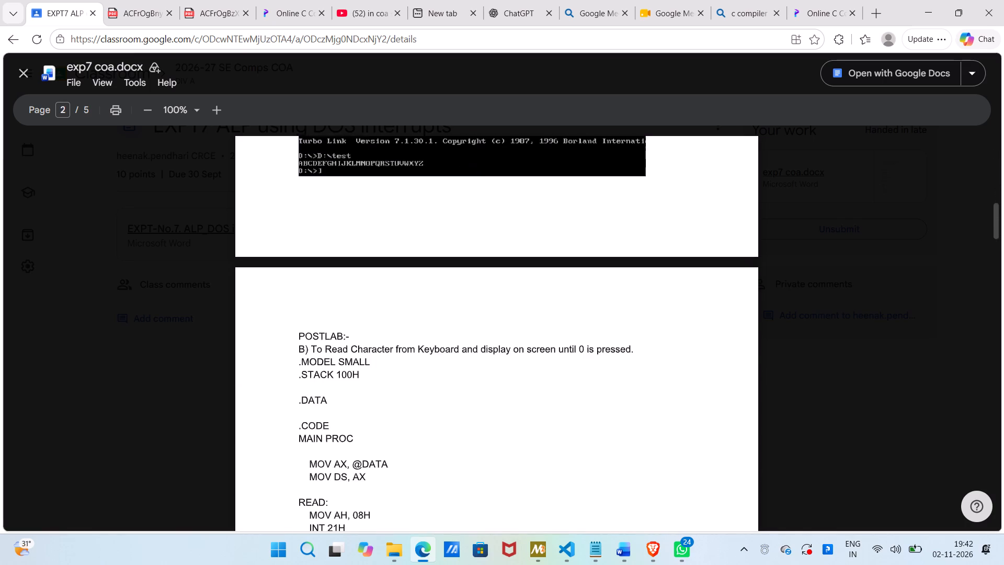
pyautogui.scroll(-7, 457, 349)
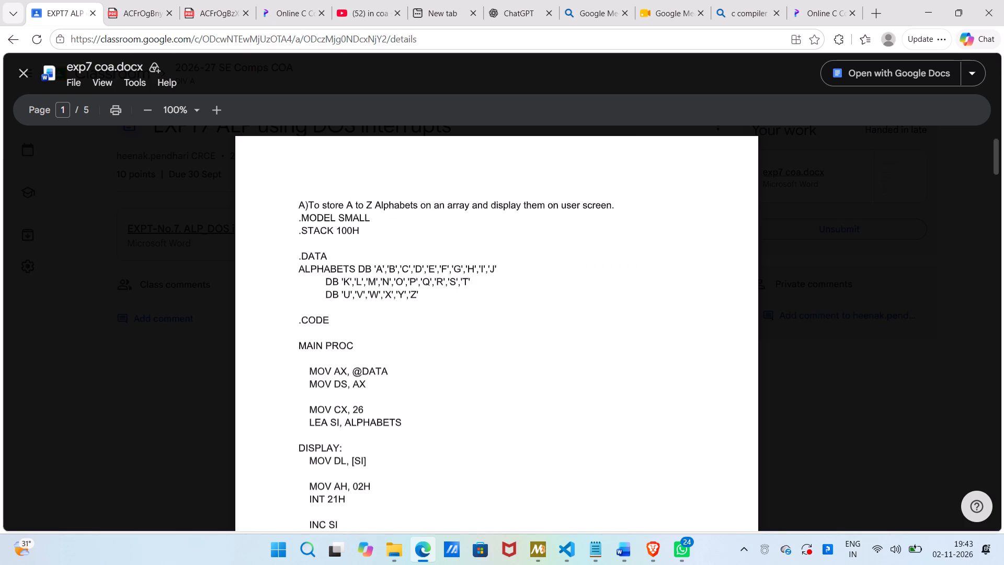
# Minimize the browser window showing the exp7 coa.docx preview.
pyautogui.click(930, 3)
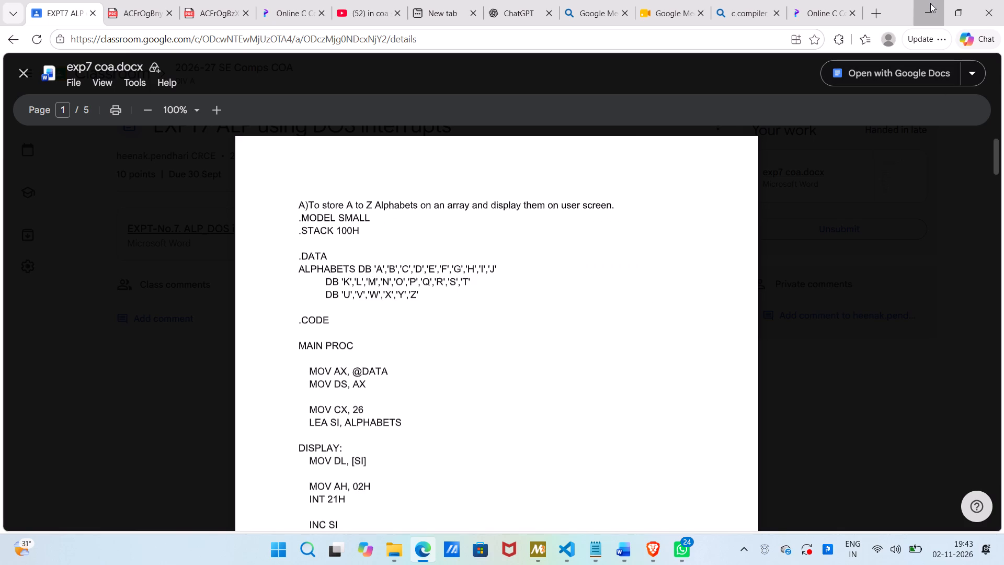
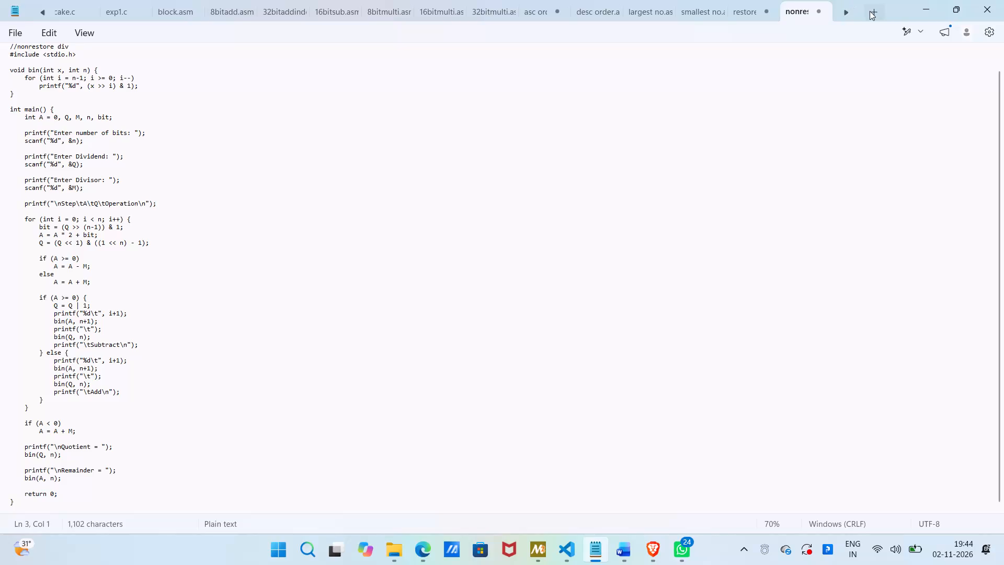
# Paste the copied A to Z assembly program into a new blank Notepad tab.
pyautogui.click(870, 11)
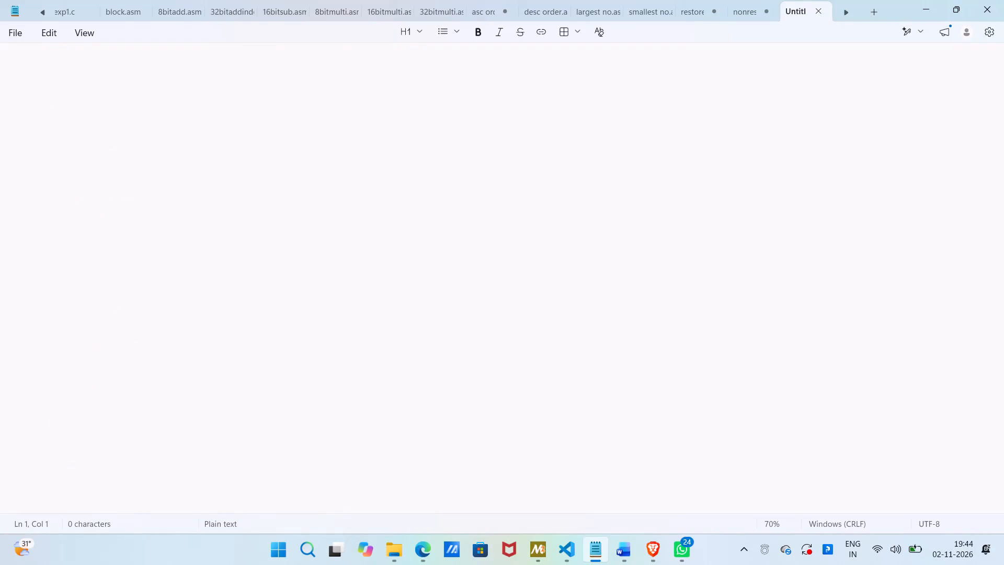
pyautogui.hotkey('ctrl', 'v')
pyautogui.hotkey('ctrl', '+')
pyautogui.hotkey('ctrl', '+')
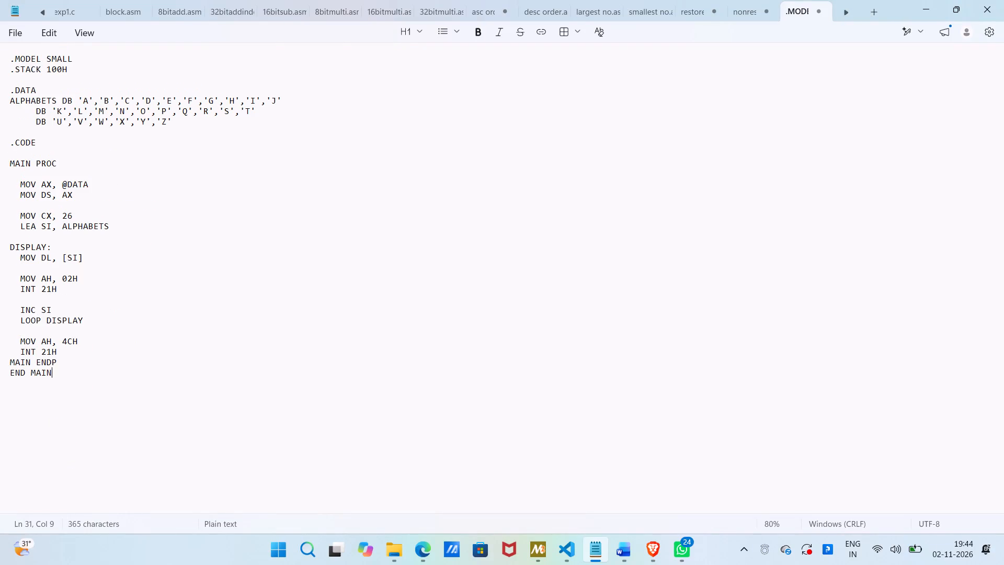
pyautogui.hotkey('ctrl', '+')
pyautogui.hotkey('ctrl', '+')
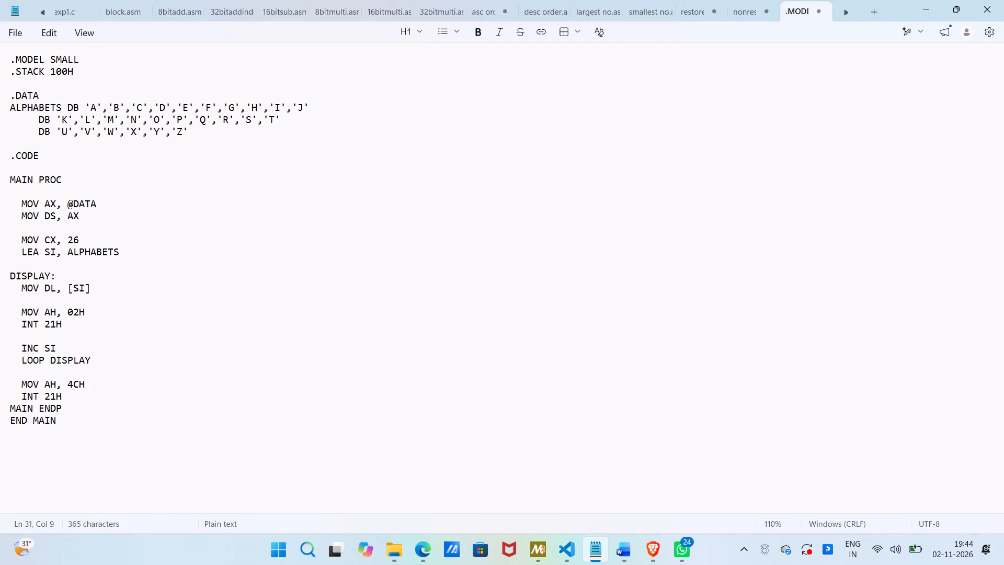
# Add the comment heading //A TO Z ALPHABETS on its own line above .MODEL SMALL.
pyautogui.click(18, 51)
pyautogui.press('Up')
pyautogui.press('Left')
pyautogui.press('Up')
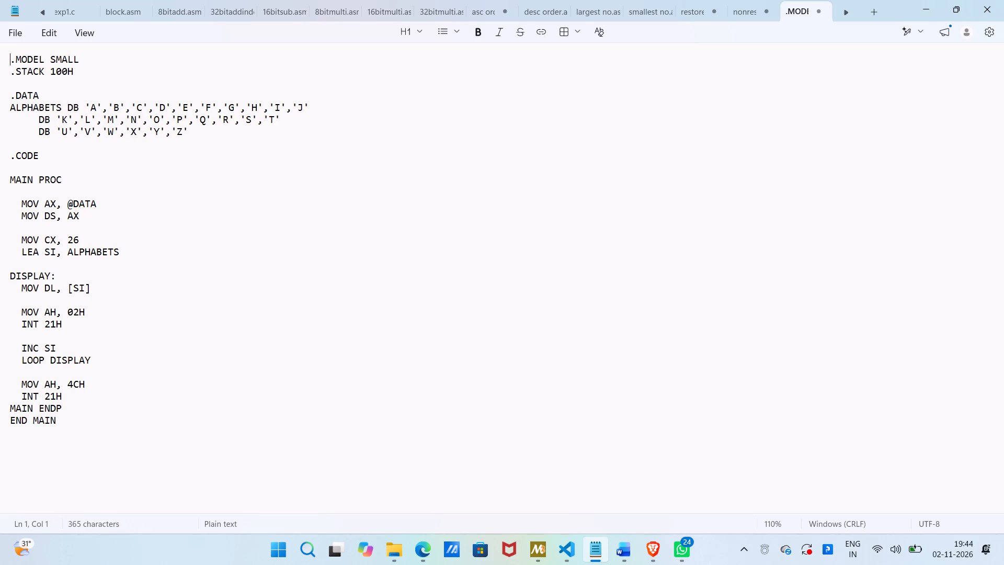
pyautogui.write('//')
pyautogui.press('a')
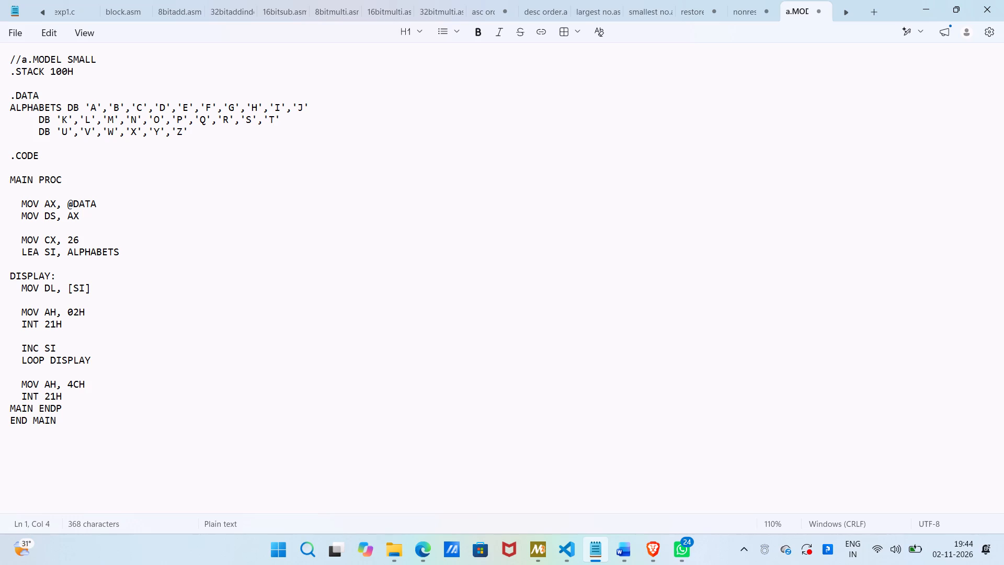
pyautogui.write('A TO Z')
pyautogui.press('space')
pyautogui.write('APL')
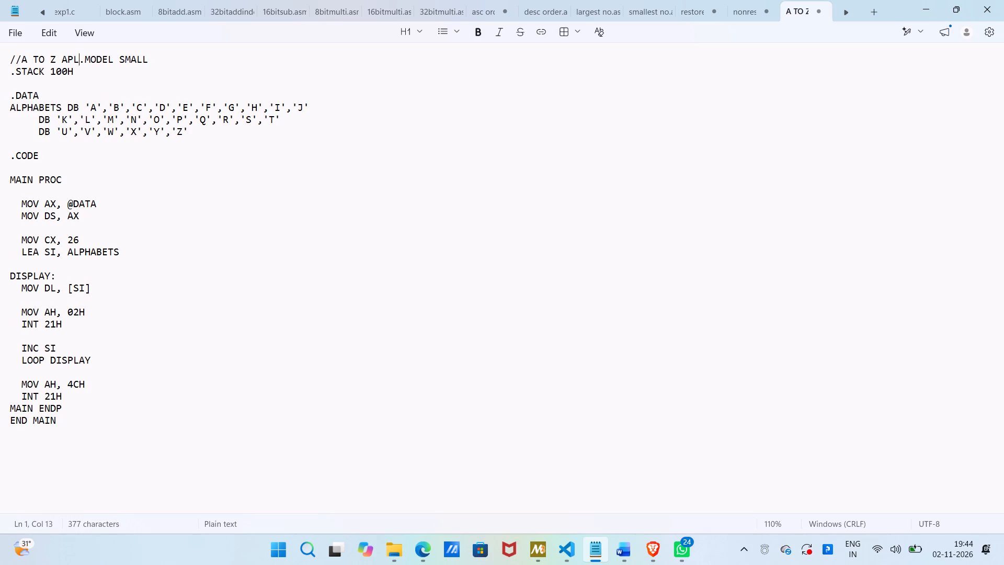
pyautogui.press('BackSpace')
pyautogui.press('h')
pyautogui.press('BackSpace')
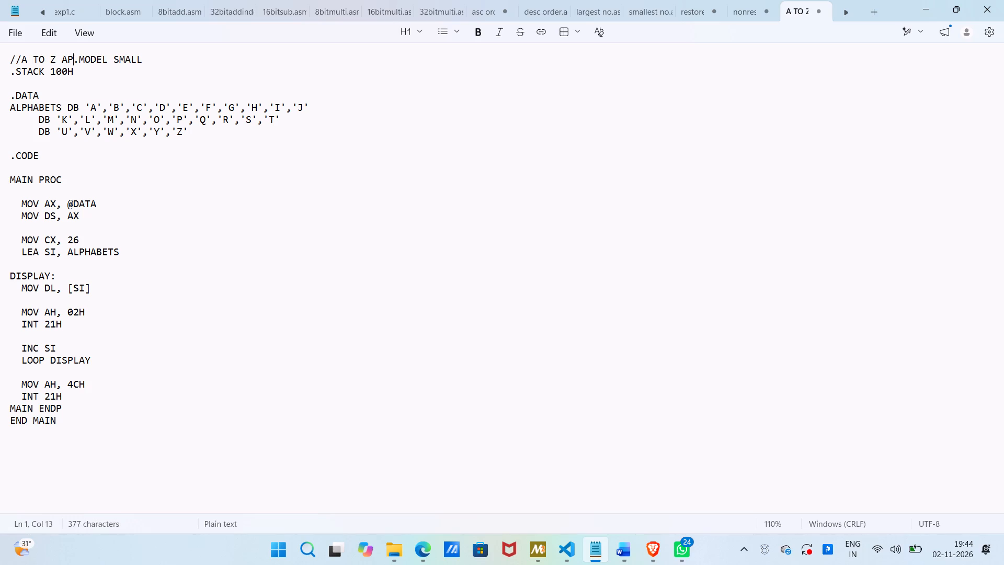
pyautogui.press('BackSpace')
pyautogui.write('LPHABETS')
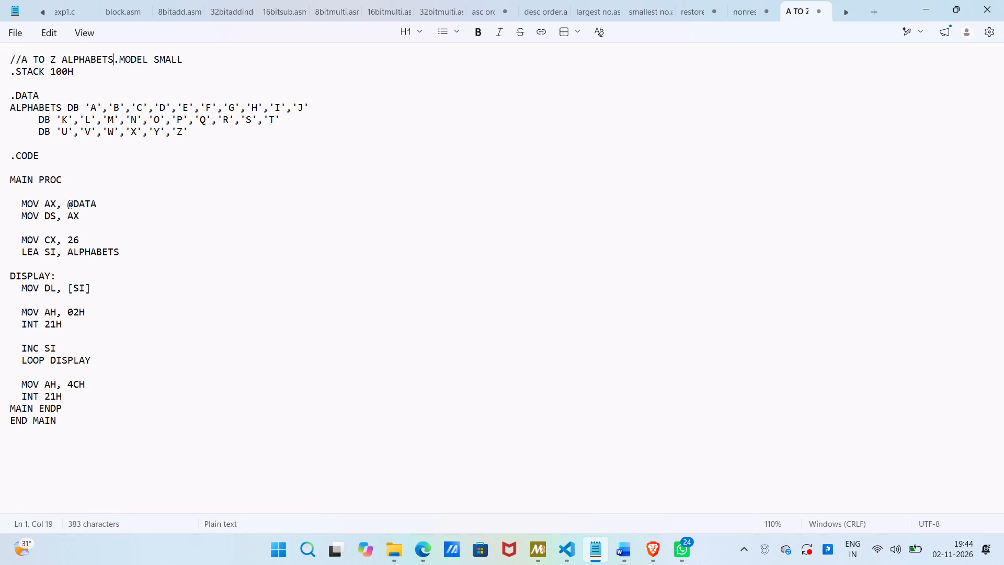
pyautogui.press('BackSpace')
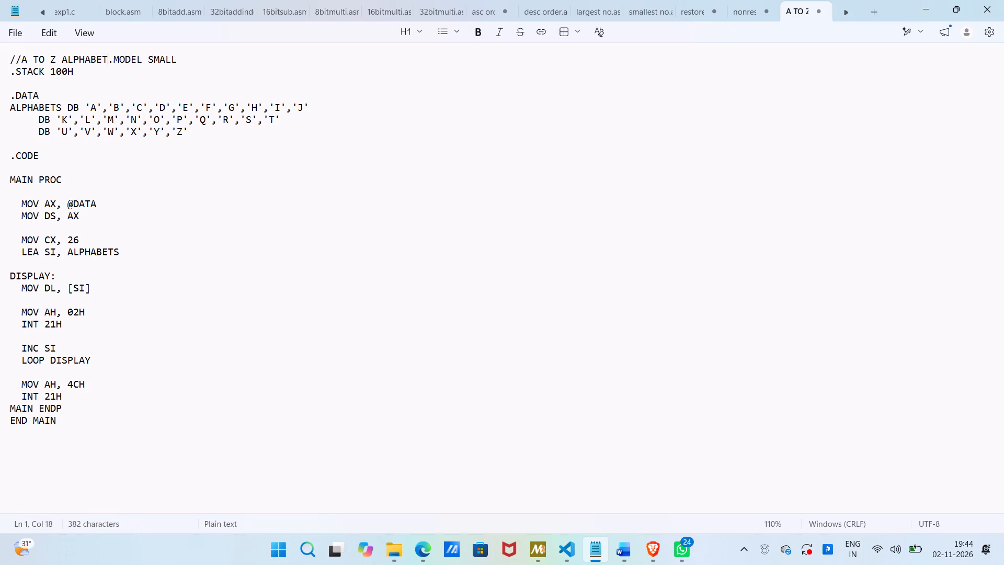
pyautogui.press('s')
pyautogui.press('Return')
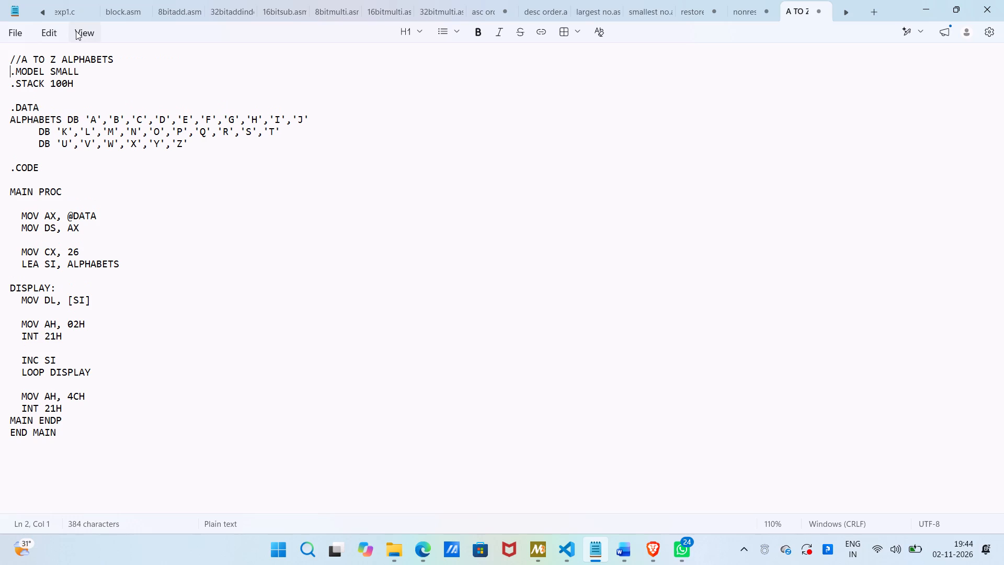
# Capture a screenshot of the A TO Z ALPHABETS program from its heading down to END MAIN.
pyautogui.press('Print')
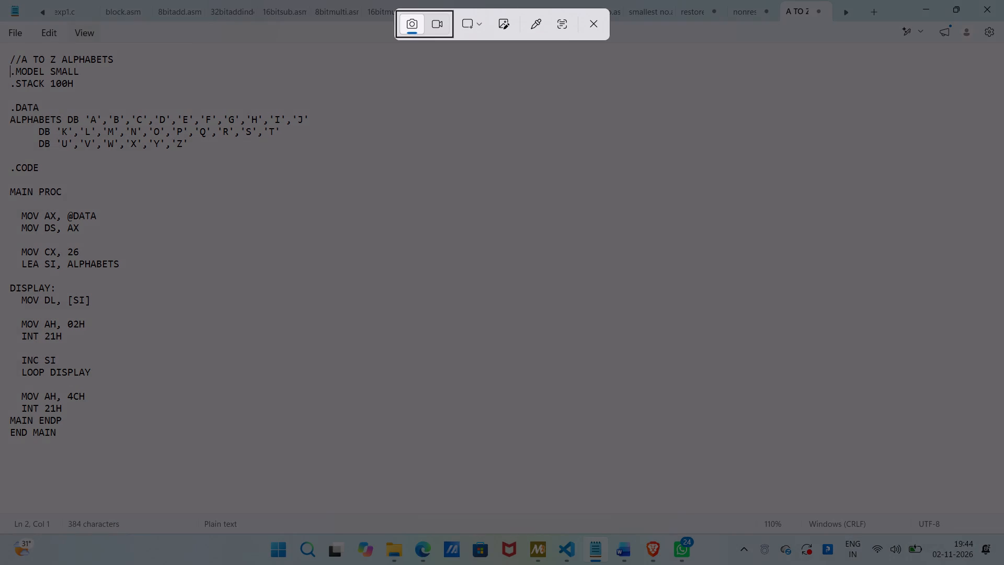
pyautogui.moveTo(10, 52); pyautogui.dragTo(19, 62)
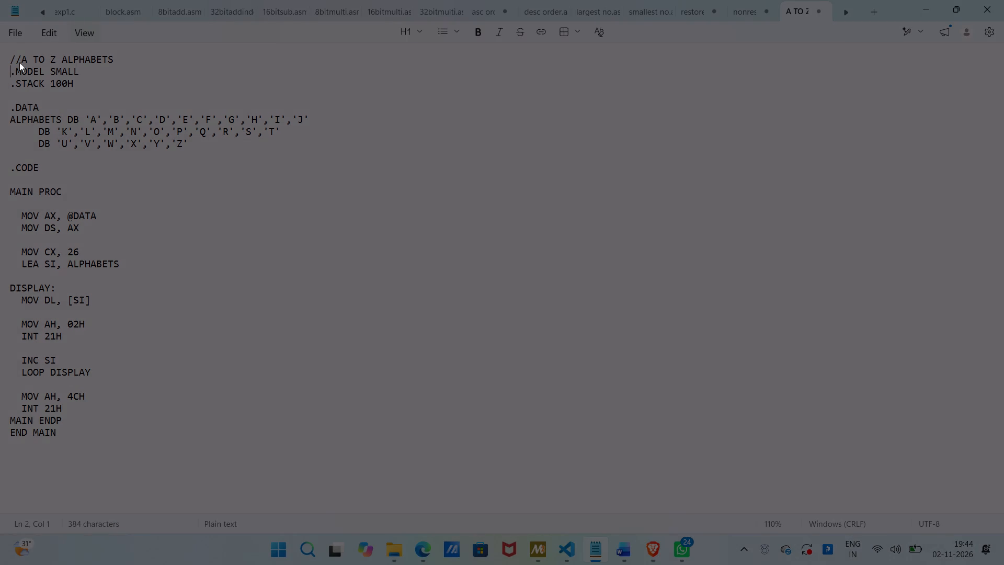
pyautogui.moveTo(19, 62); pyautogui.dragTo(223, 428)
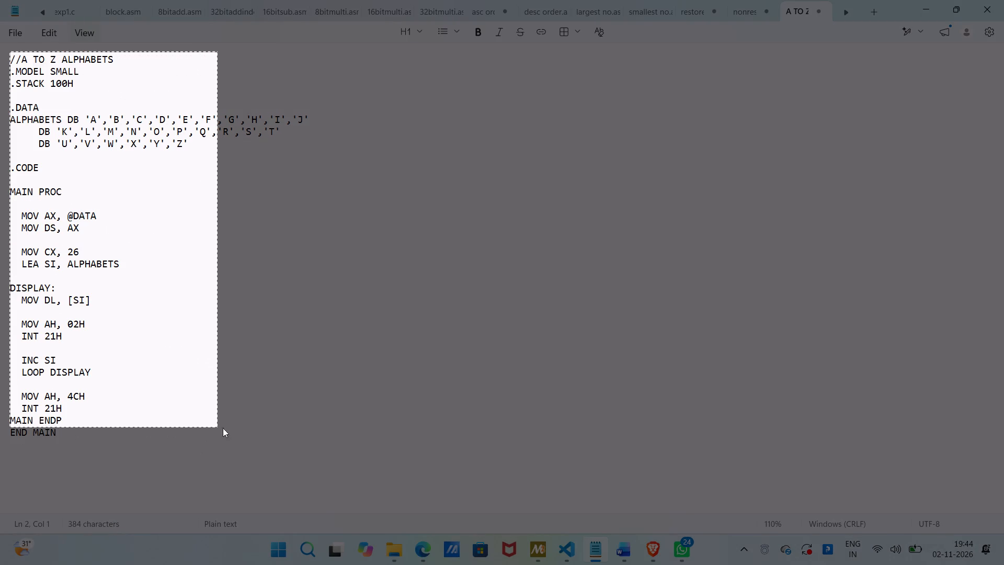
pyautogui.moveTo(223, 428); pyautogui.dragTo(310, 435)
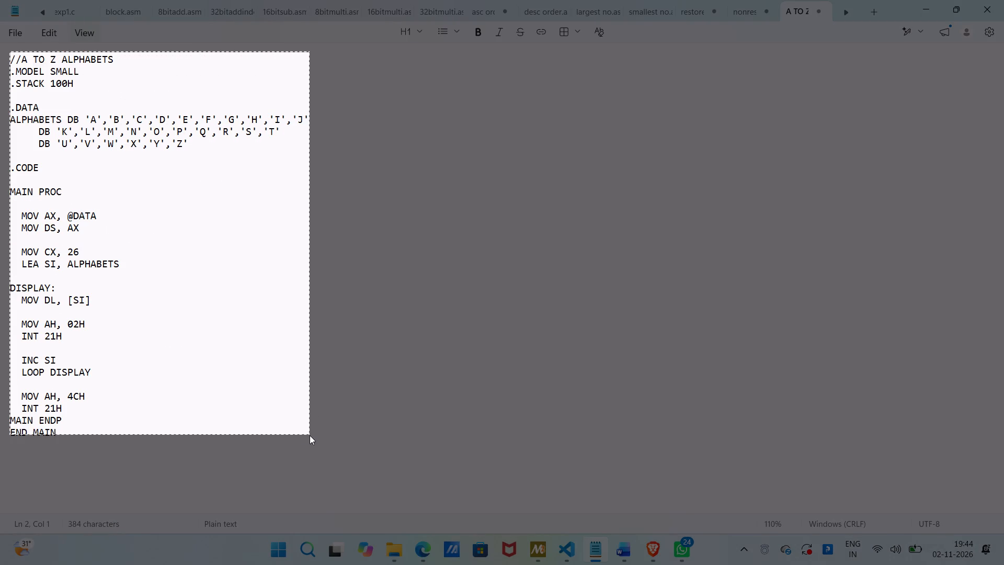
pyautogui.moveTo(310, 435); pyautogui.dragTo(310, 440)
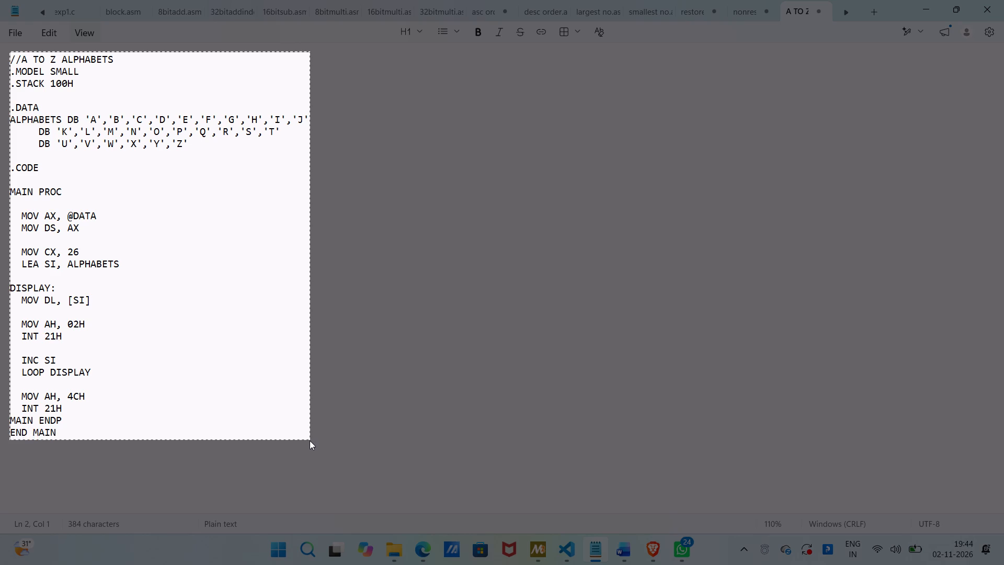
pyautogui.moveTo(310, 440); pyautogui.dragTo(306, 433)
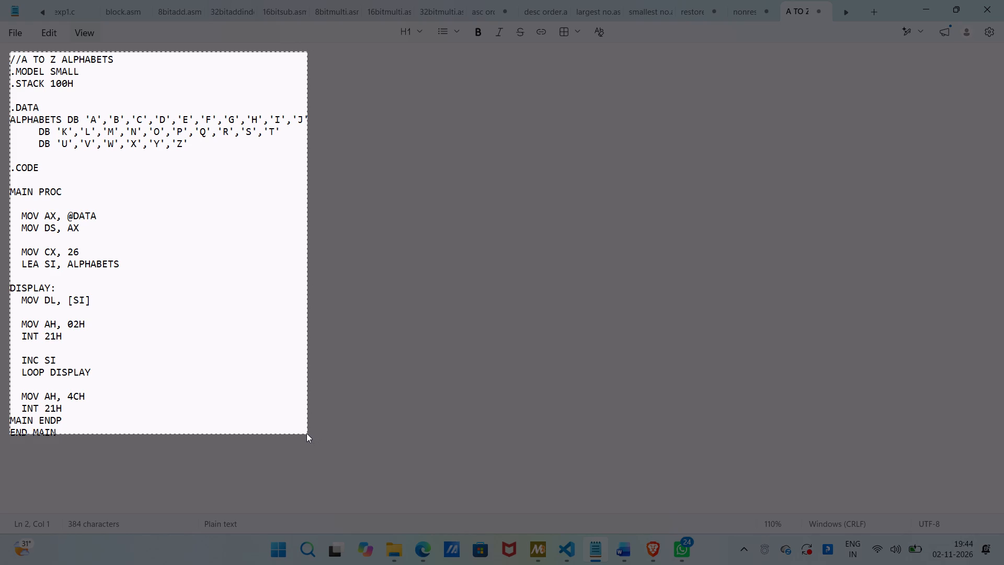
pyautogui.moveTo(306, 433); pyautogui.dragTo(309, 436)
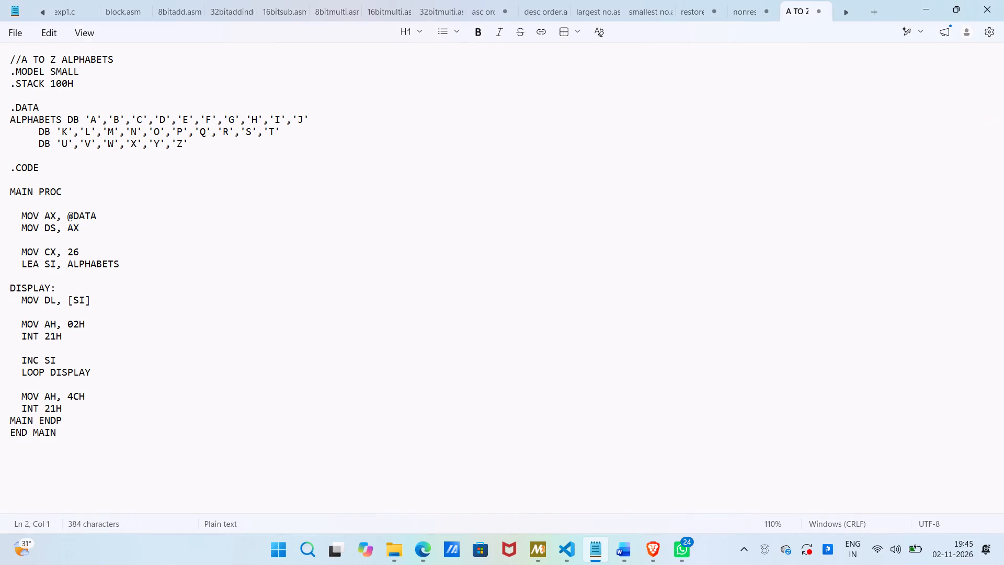
# Retake the screenshot of the whole A TO Z ALPHABETS code, from the comment heading to END MAIN.
pyautogui.press('Print')
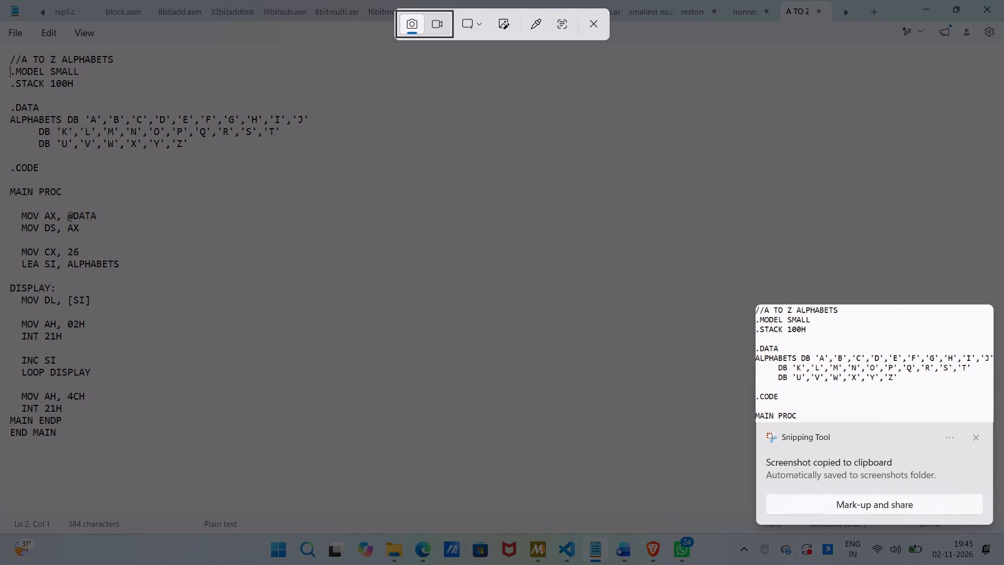
pyautogui.moveTo(10, 54); pyautogui.dragTo(279, 437)
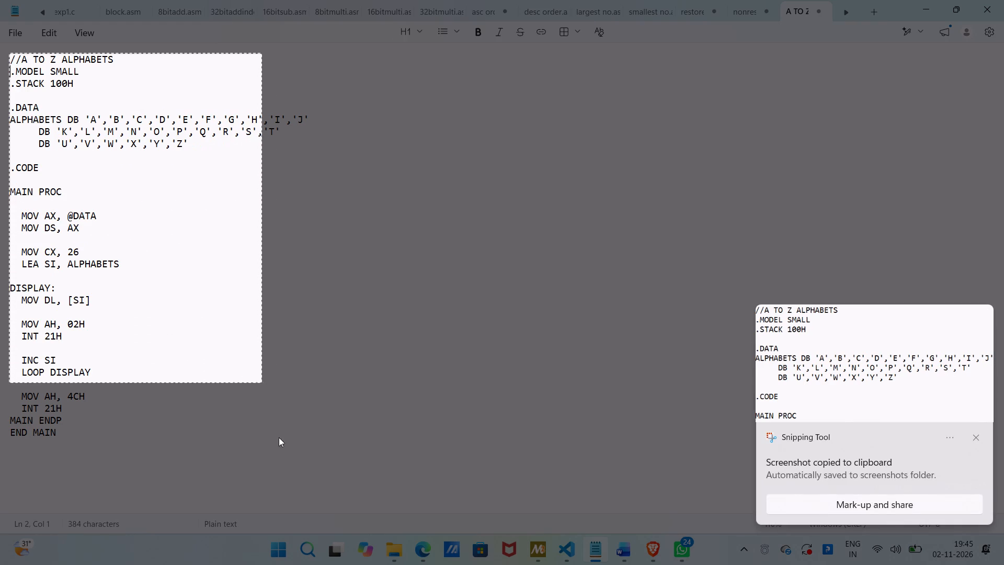
pyautogui.moveTo(279, 437); pyautogui.dragTo(307, 437)
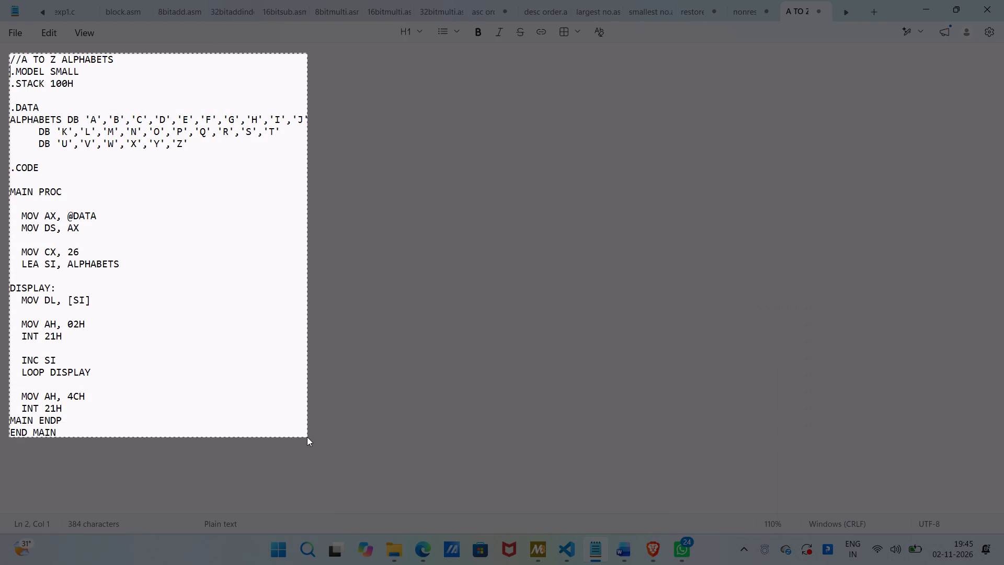
pyautogui.moveTo(307, 437); pyautogui.dragTo(308, 435)
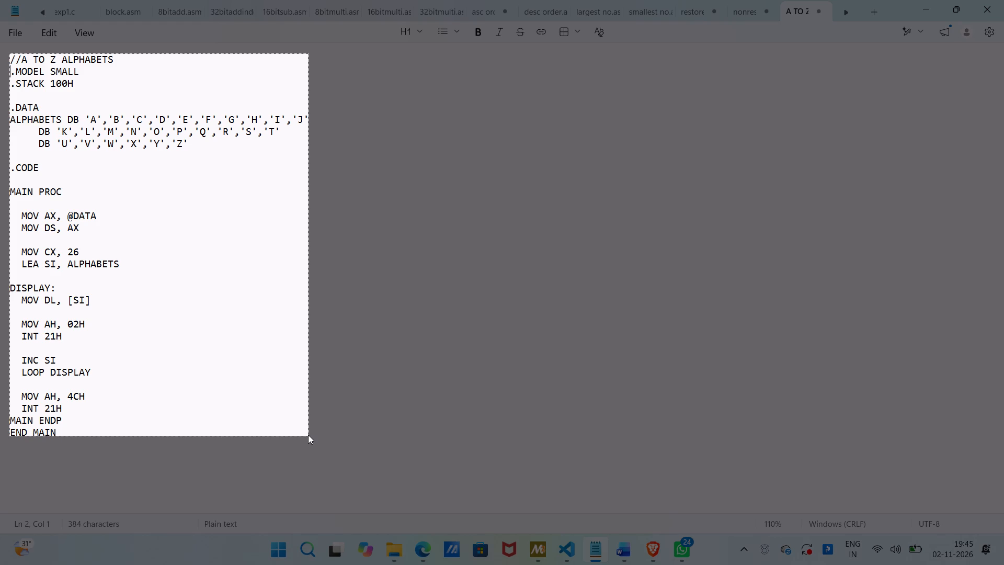
pyautogui.moveTo(308, 435); pyautogui.dragTo(308, 437)
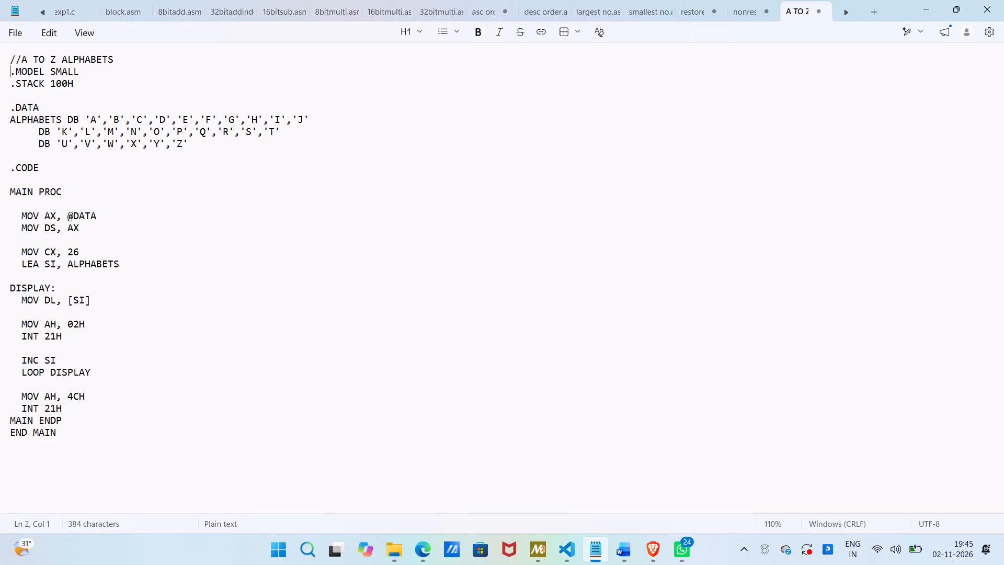
# Switch to the coa prac Word document and paste the screenshot after the nonrestore div picture.
pyautogui.click(623, 544)
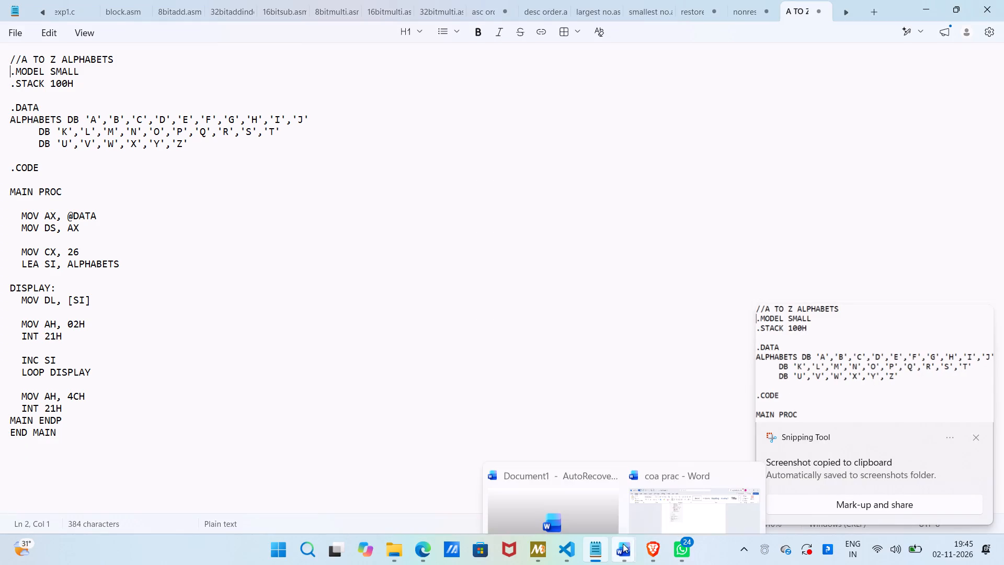
pyautogui.click(655, 514)
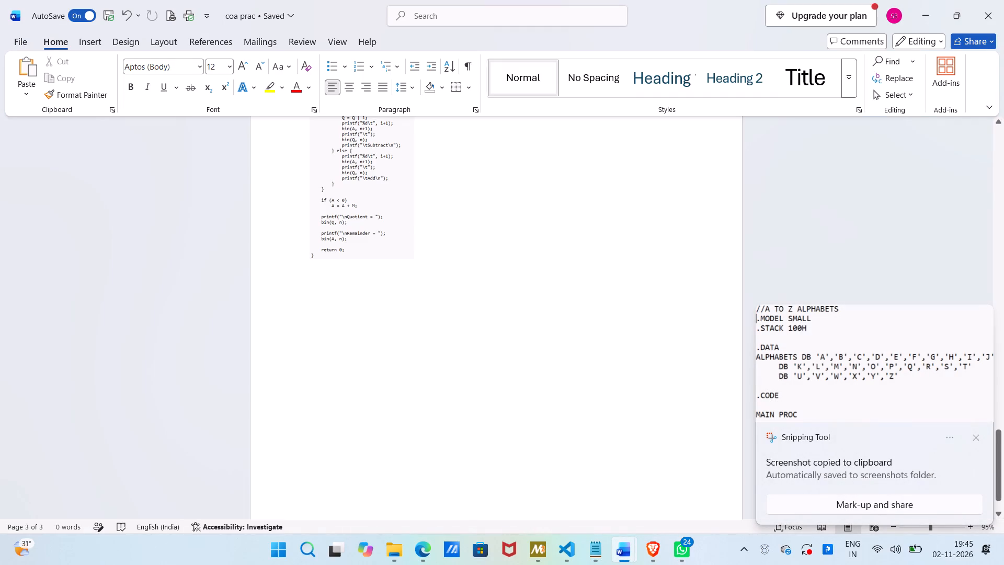
pyautogui.scroll(1, 443, 254)
pyautogui.click(443, 254)
pyautogui.scroll(1, 443, 254)
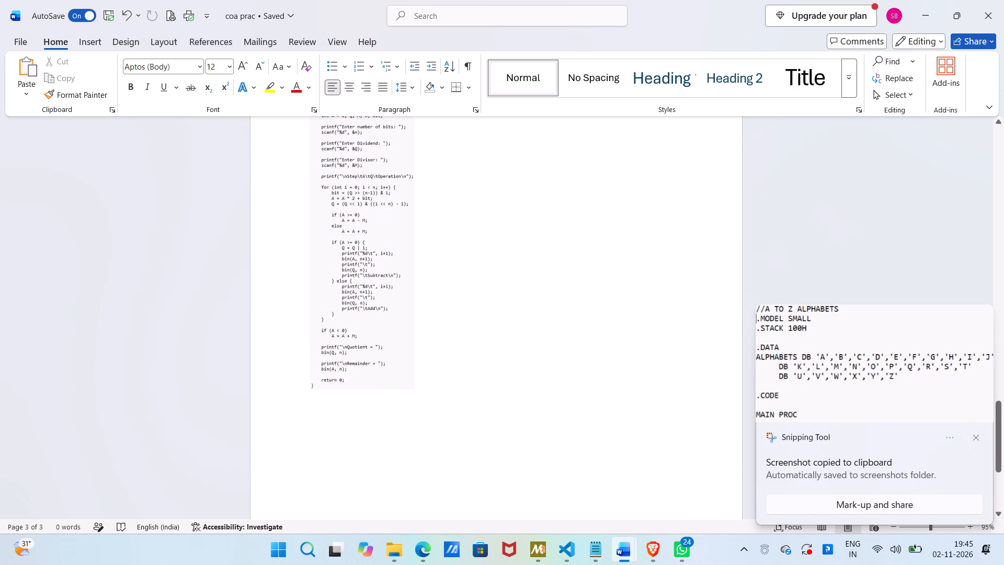
pyautogui.scroll(1, 443, 254)
pyautogui.hotkey('ctrl', 'v')
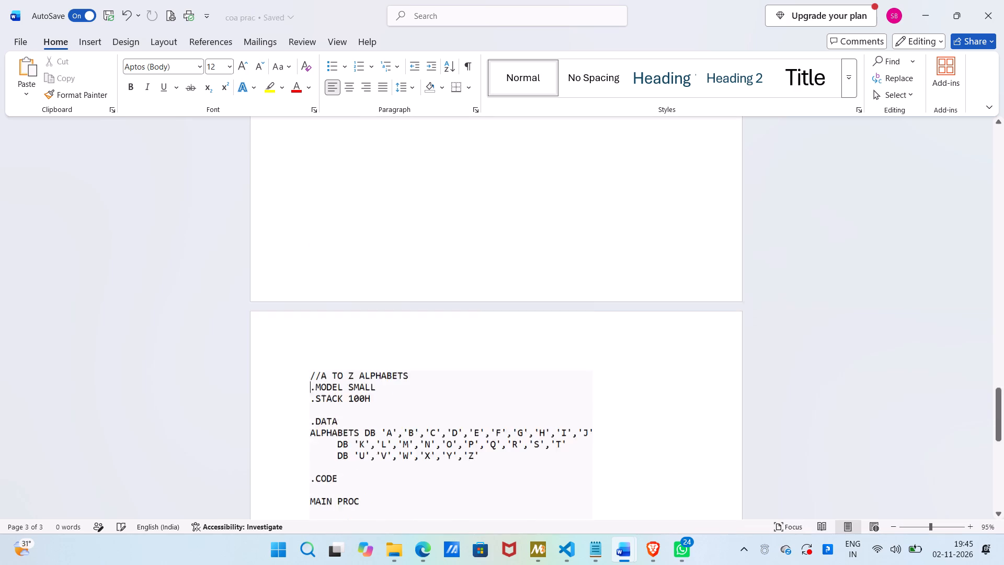
# Shrink the A TO Z ALPHABETS picture to roughly half size so it fits beside the nonrestore div picture.
pyautogui.click(450, 253)
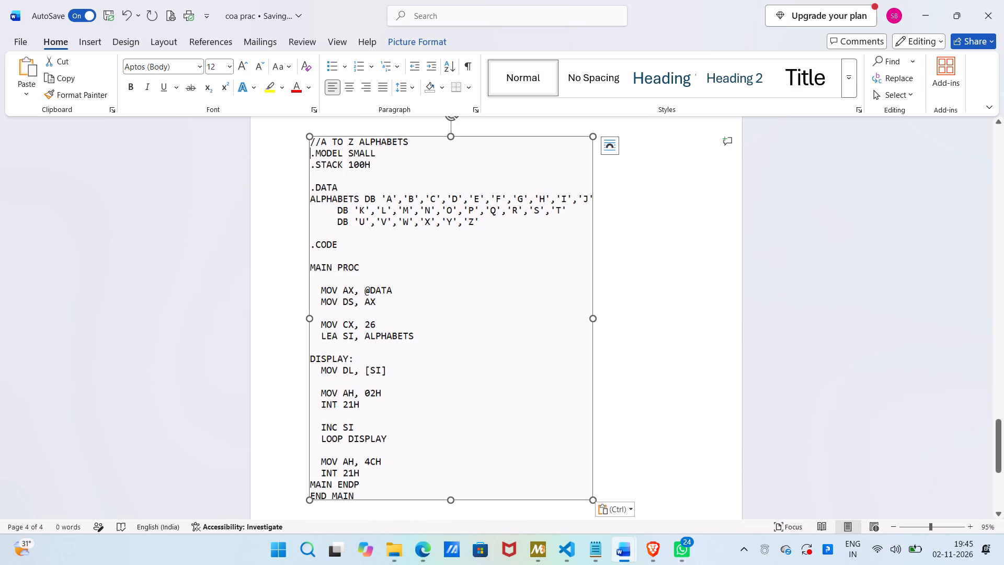
pyautogui.moveTo(591, 502); pyautogui.dragTo(465, 314)
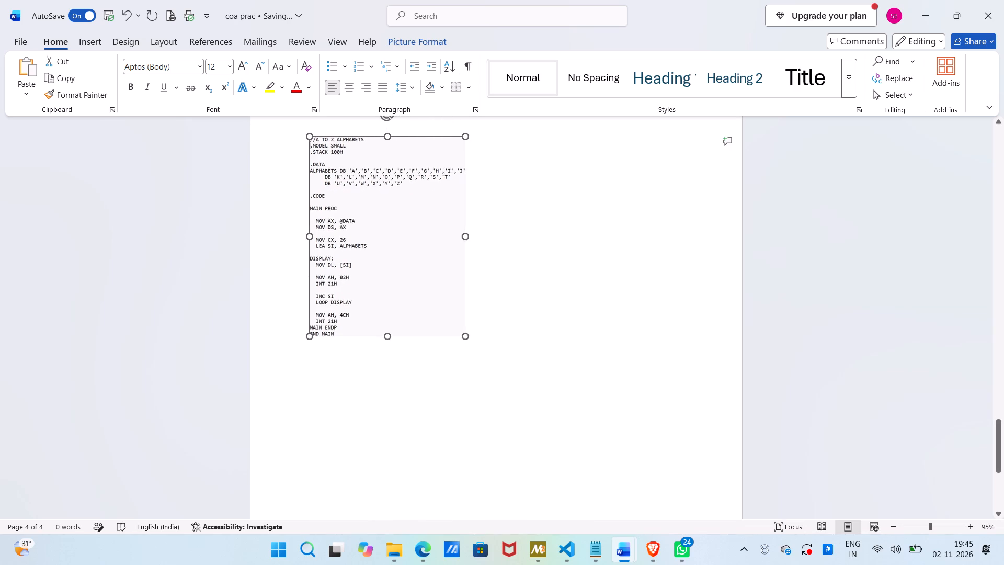
pyautogui.moveTo(465, 314); pyautogui.dragTo(453, 297)
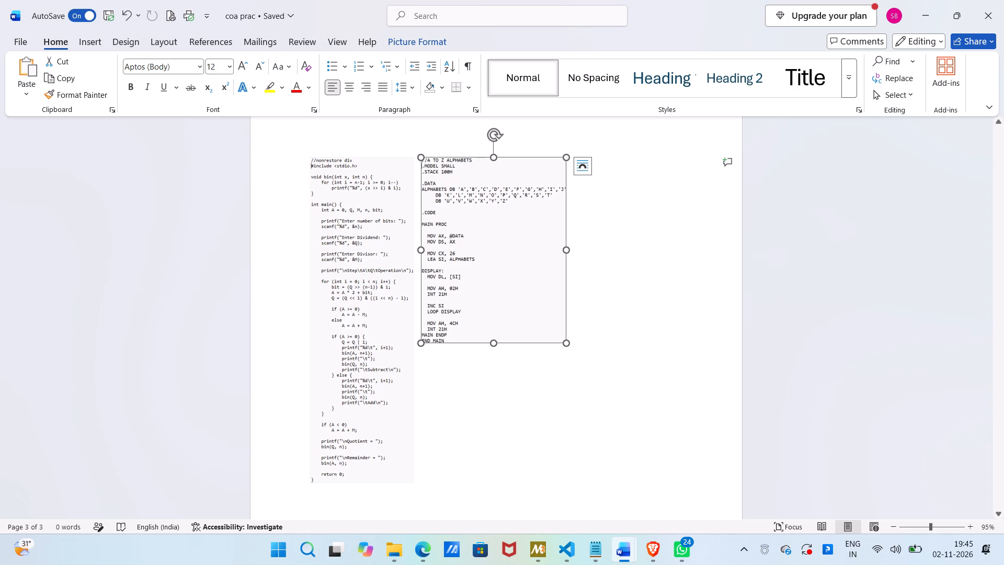
pyautogui.moveTo(565, 340); pyautogui.dragTo(563, 338)
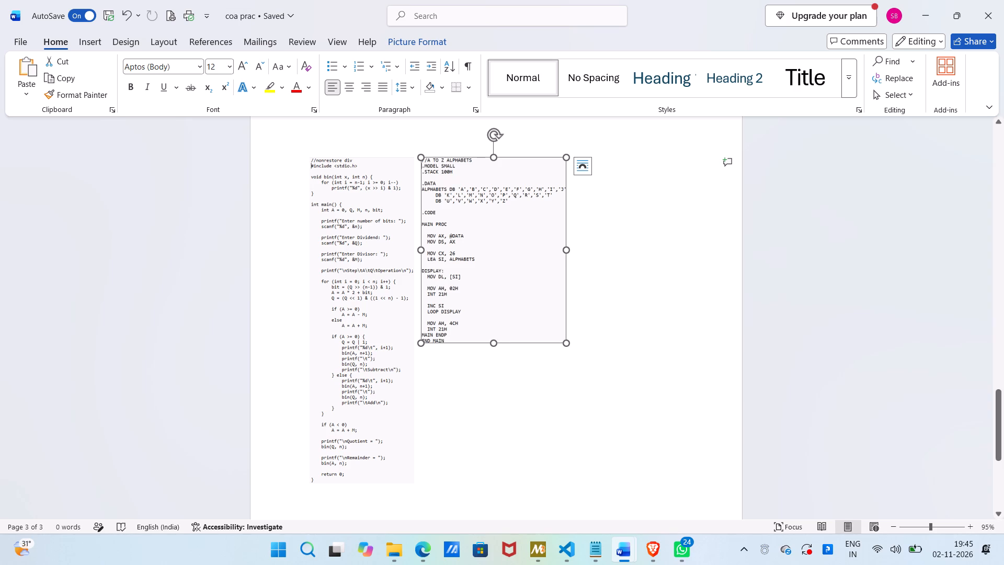
pyautogui.moveTo(563, 338); pyautogui.dragTo(556, 331)
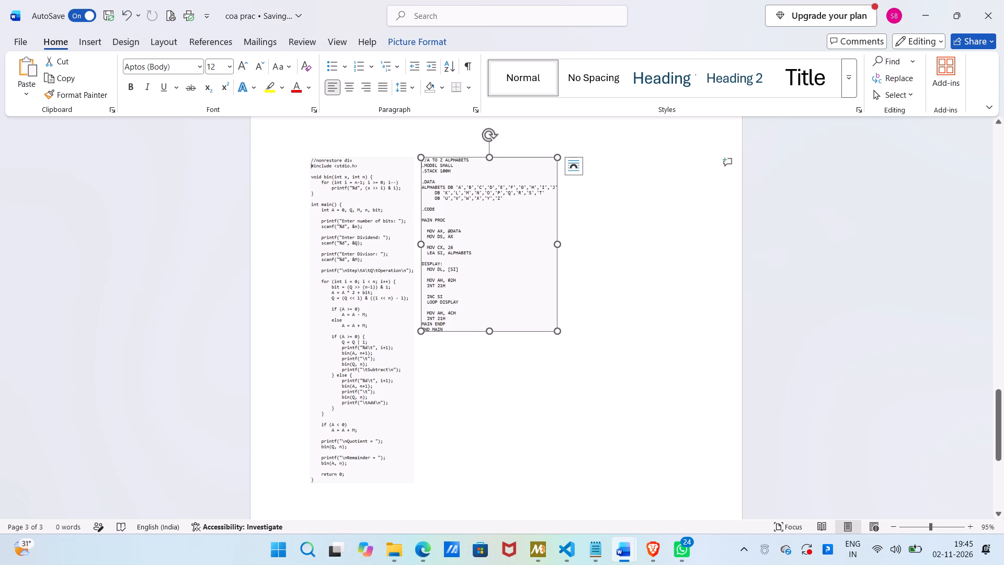
# Insert a space after the A TO Z ALPHABETS picture.
pyautogui.click(555, 419)
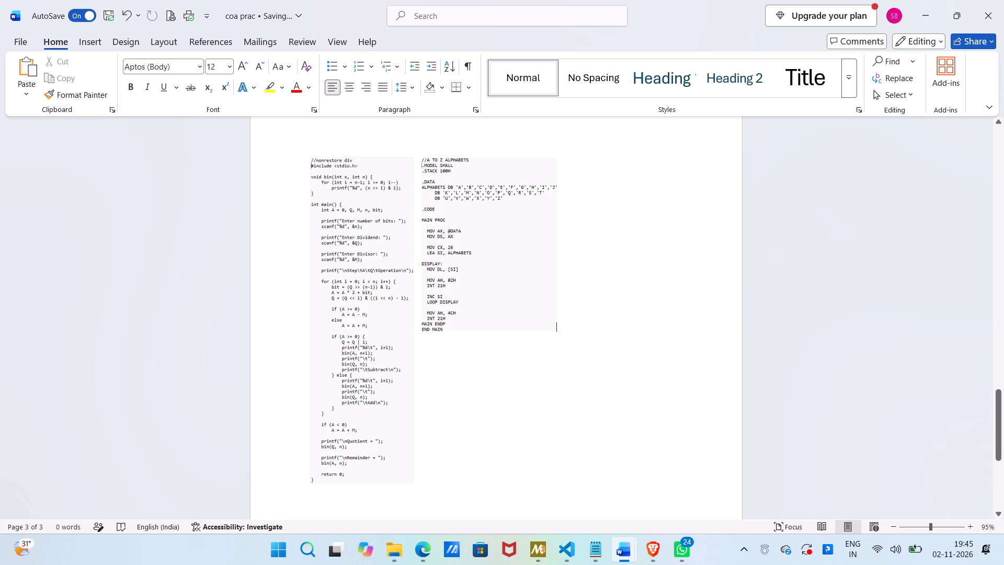
pyautogui.press('space')
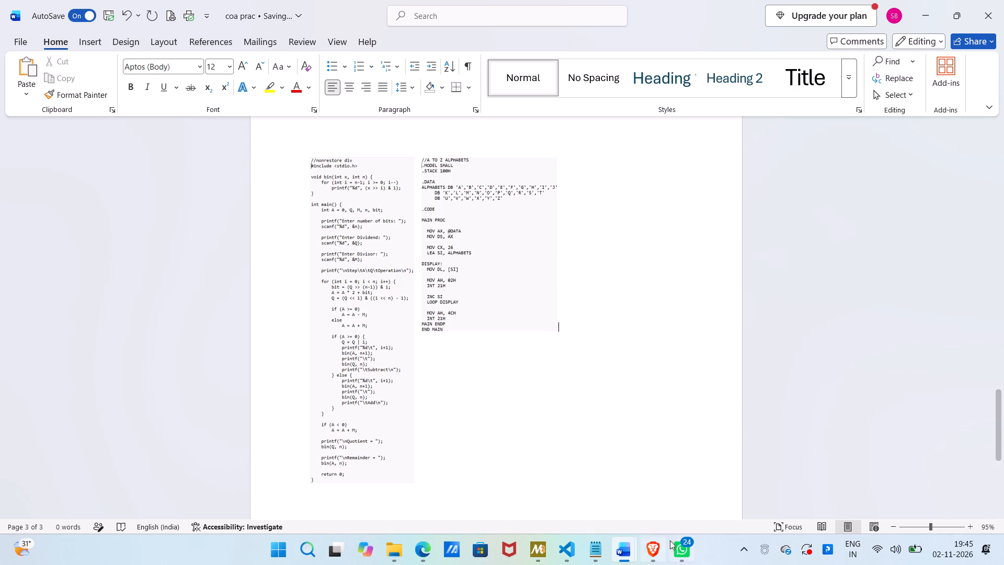
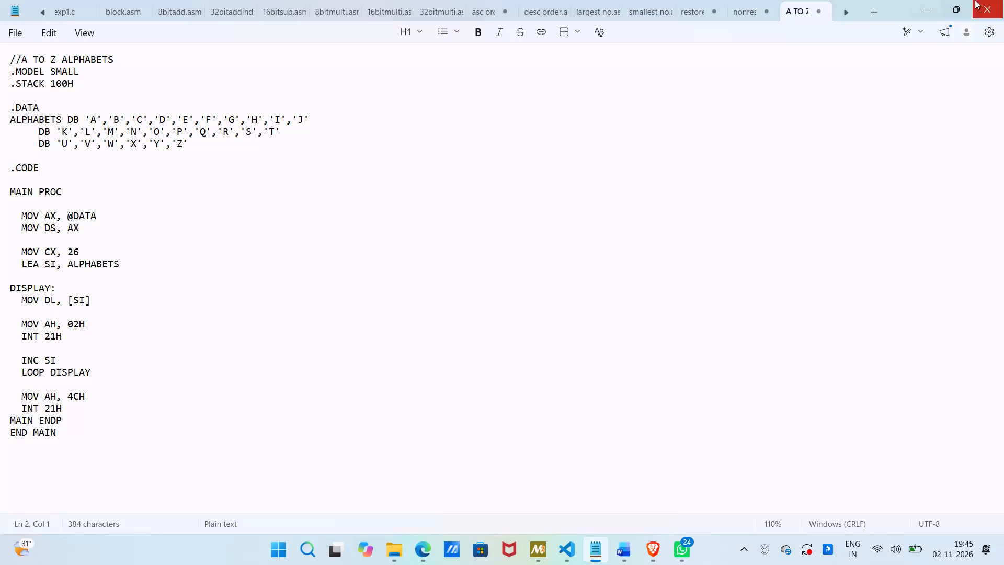
# Paste the copied assembly program that reads and displays characters until '0' into a new blank tab.
pyautogui.click(873, 9)
pyautogui.hotkey('ctrl', 'v')
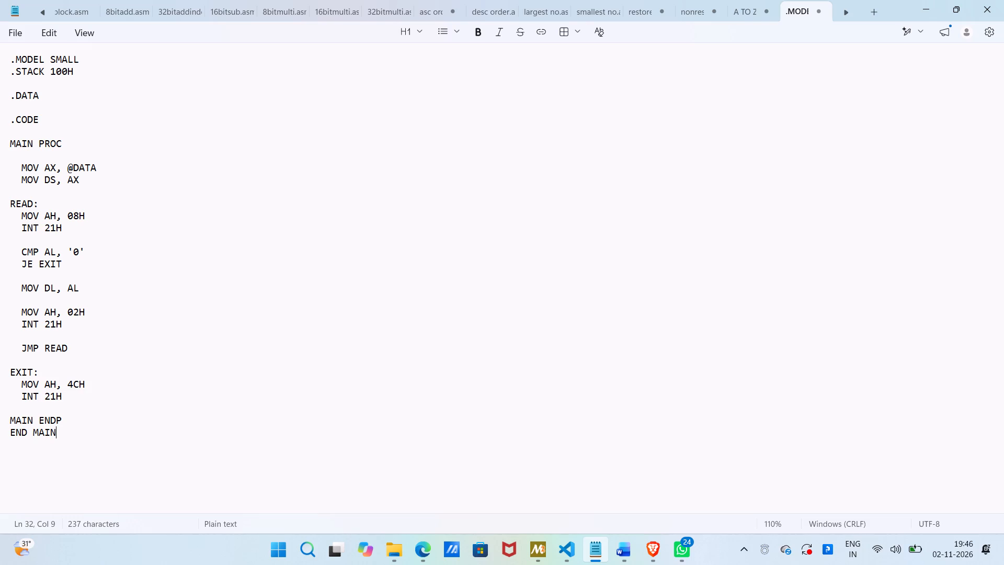
# Start a comment heading at the very beginning of the pasted program, before .MODEL SMALL, with the lowercase text "//to read".
pyautogui.press('/')
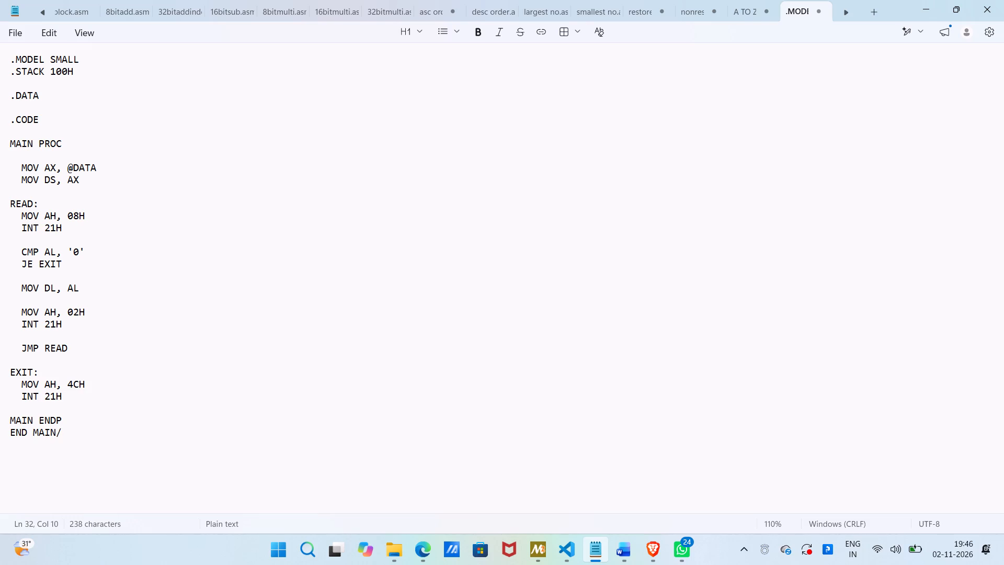
pyautogui.press('BackSpace')
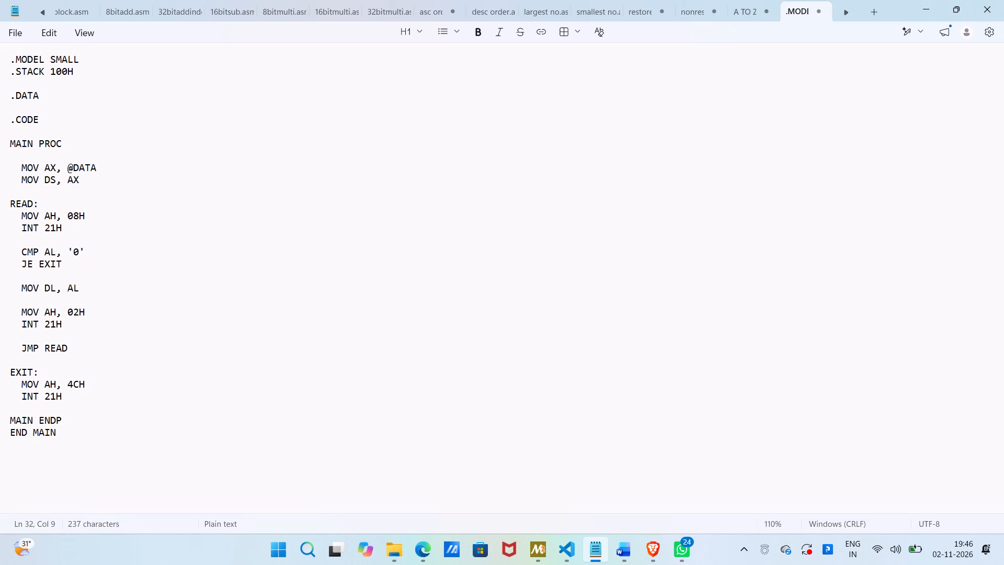
pyautogui.click(14, 55)
pyautogui.press('Left')
pyautogui.write('//')
pyautogui.write('TO REA')
pyautogui.press('BackSpace')
pyautogui.press('BackSpace')
pyautogui.press('BackSpace')
pyautogui.press('BackSpace')
pyautogui.press('BackSpace')
pyautogui.press('BackSpace')
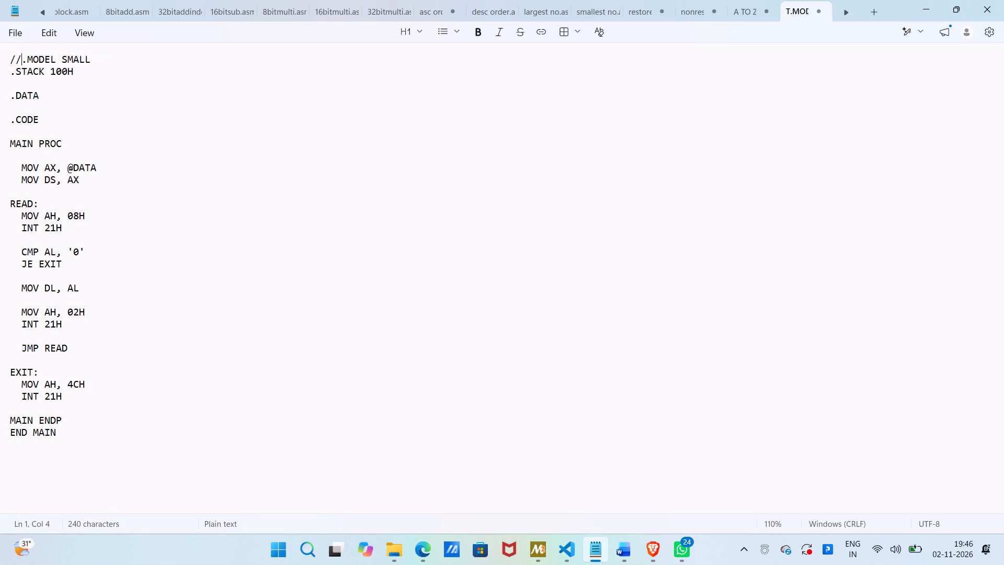
pyautogui.write('to read')
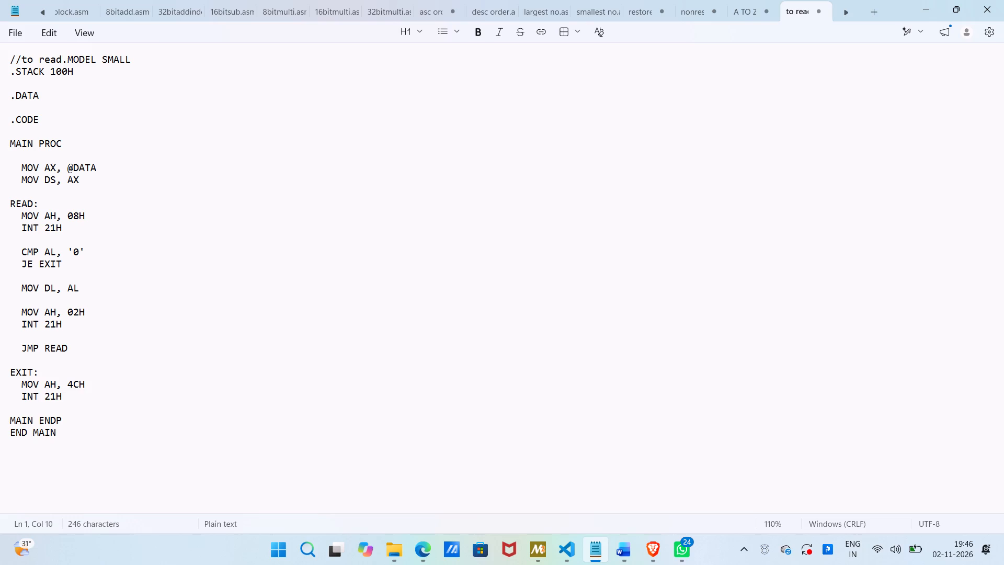
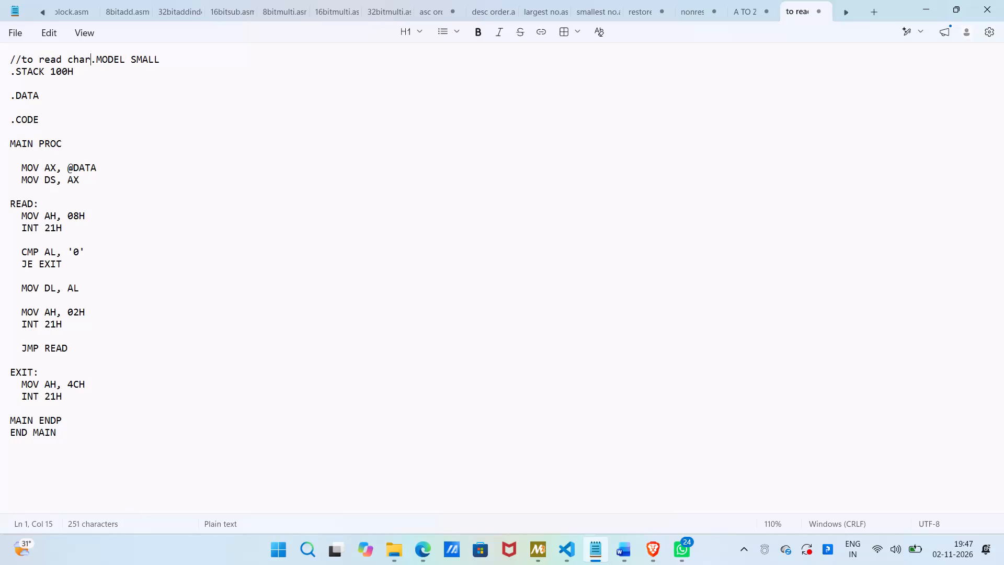
# Put the "//to read char" comment heading on its own line, with .MODEL SMALL starting the line below.
pyautogui.press('Return')
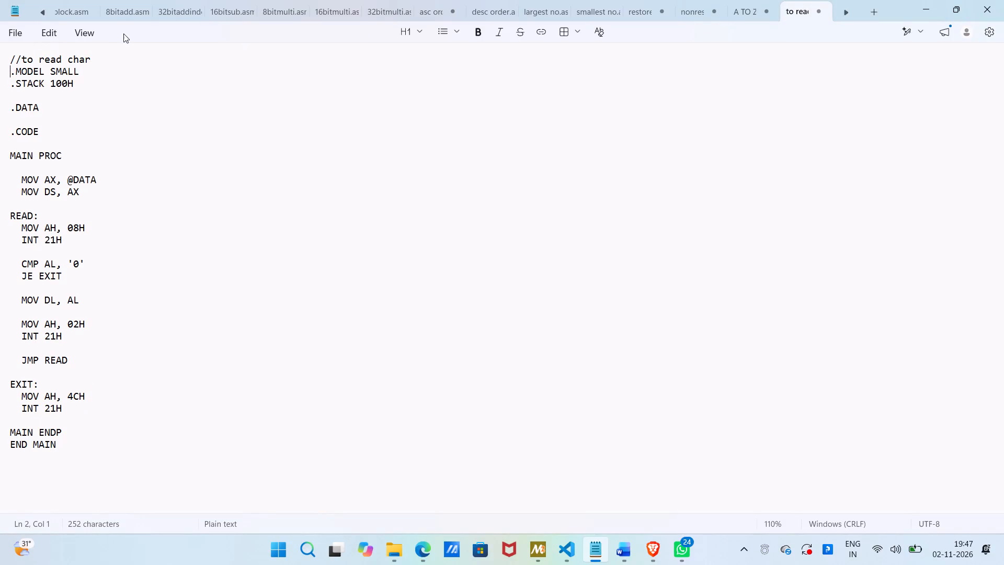
pyautogui.click(90, 61)
pyautogui.press('0')
pyautogui.press('BackSpace')
# Capture a rectangular screenshot of the whole read-character program, from the "//to read char" heading through END MAIN.
pyautogui.press('Print')
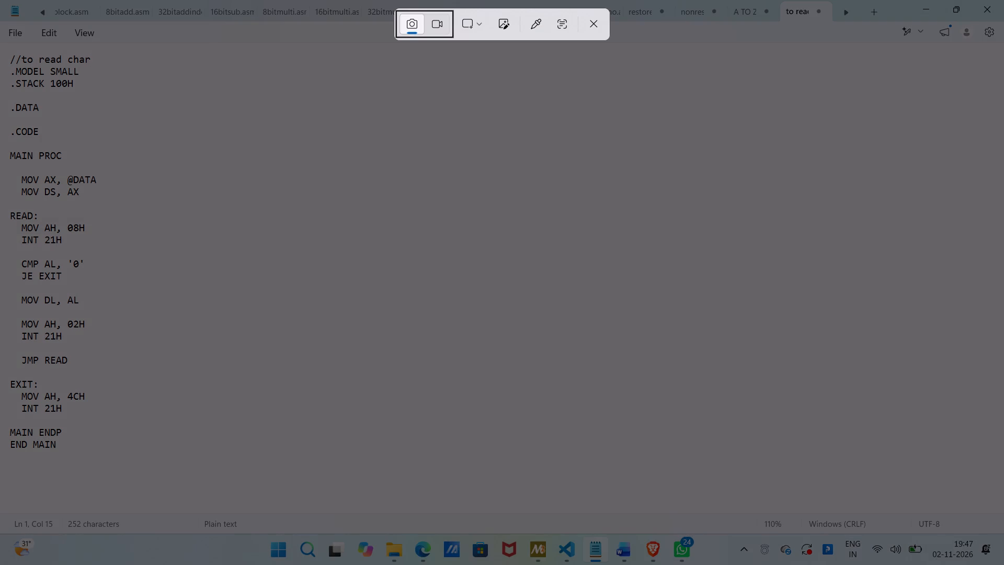
pyautogui.moveTo(9, 55); pyautogui.dragTo(100, 141)
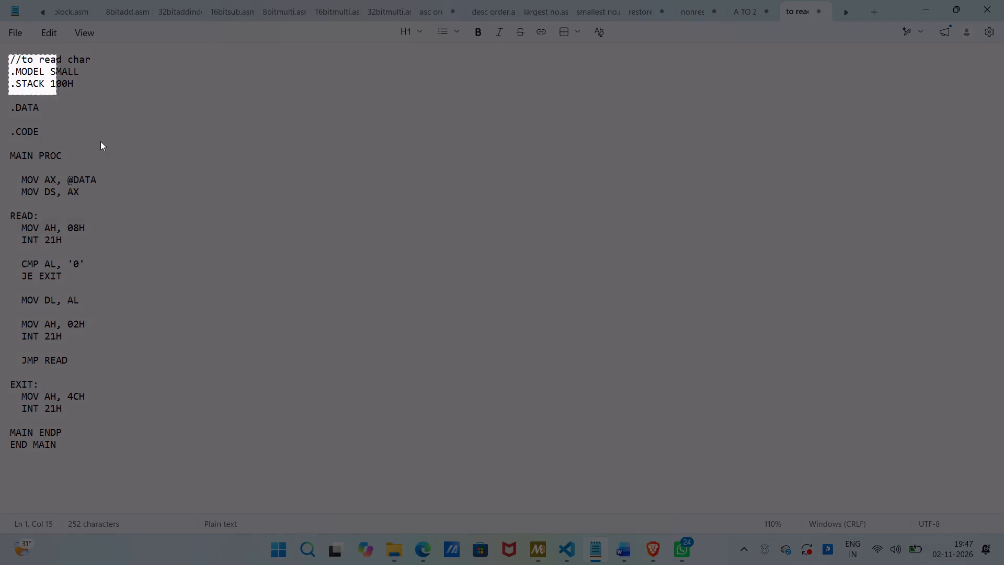
pyautogui.moveTo(100, 141); pyautogui.dragTo(99, 452)
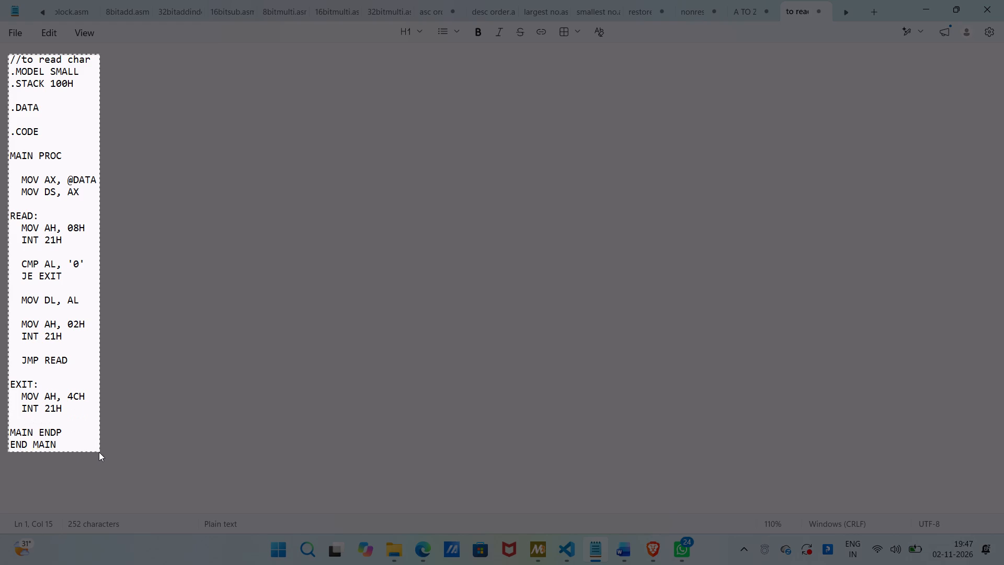
pyautogui.moveTo(99, 452); pyautogui.dragTo(100, 449)
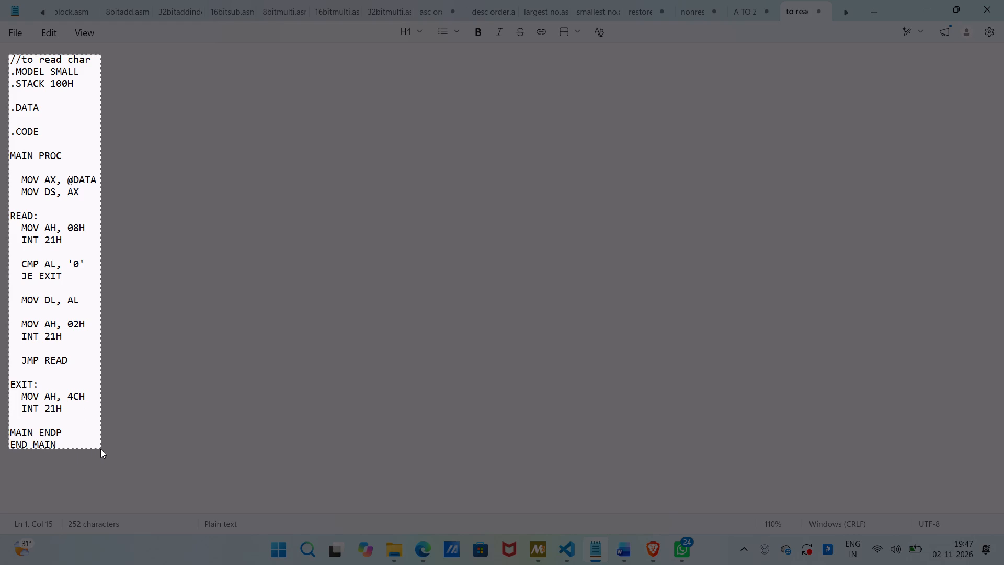
pyautogui.moveTo(100, 449); pyautogui.dragTo(97, 448)
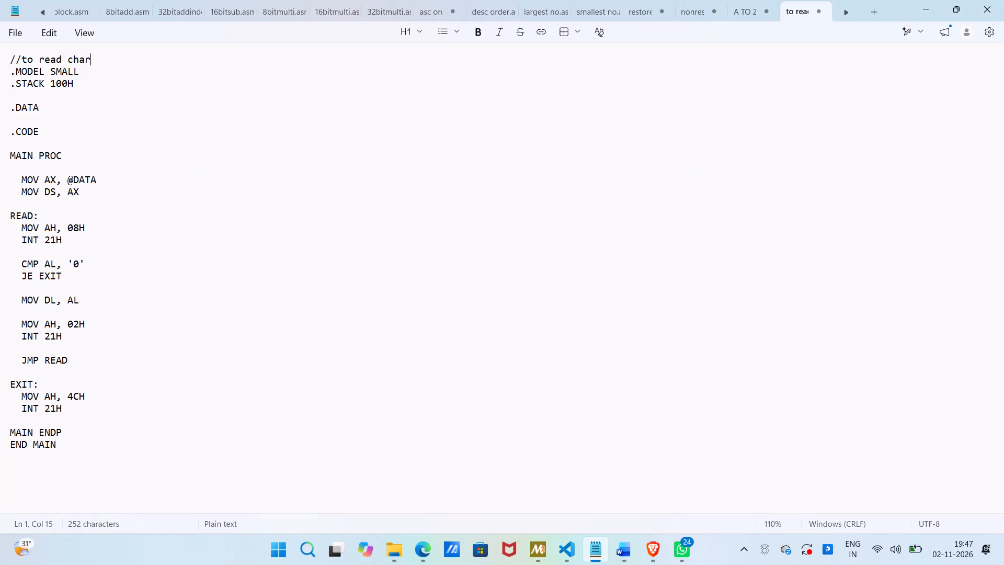
# Switch to the coa prac Word document and paste the captured screenshot after the A TO Z ALPHABETS picture on page 3.
pyautogui.click(622, 551)
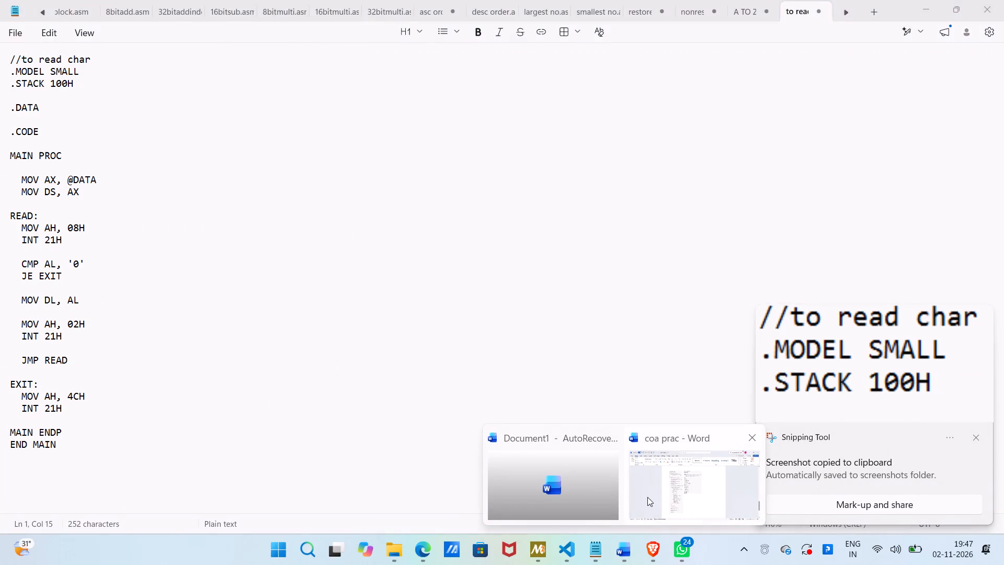
pyautogui.click(647, 494)
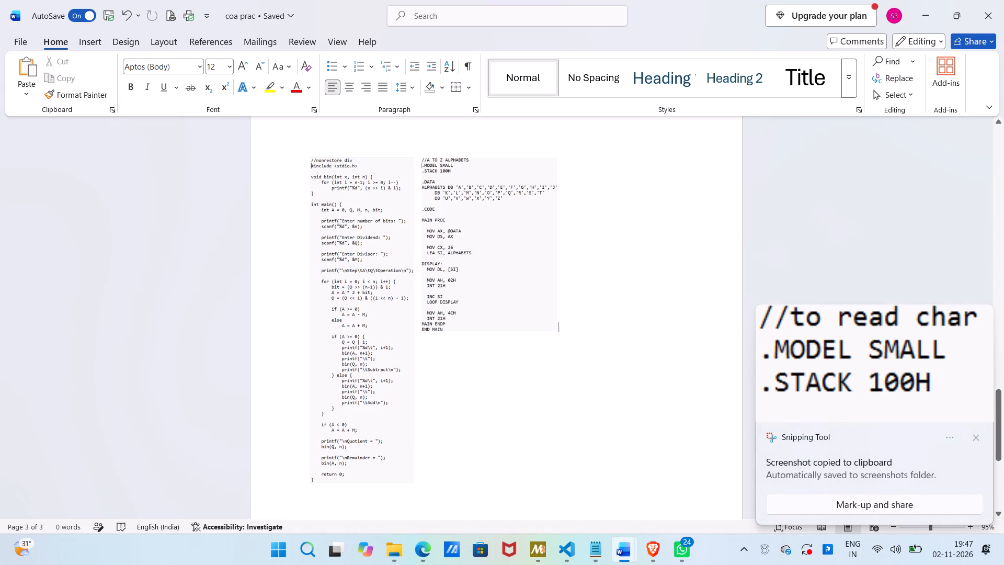
pyautogui.hotkey('ctrl', 'v')
# Proportionally shrink the pasted "//to read char" picture to slightly over half its pasted size, beside the A TO Z ALPHABETS picture.
pyautogui.click(617, 314)
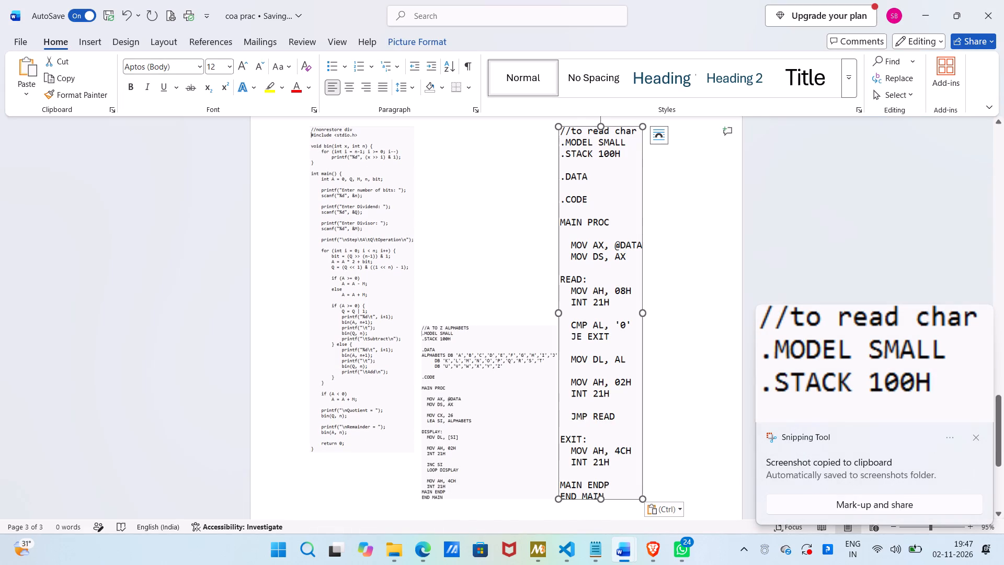
pyautogui.moveTo(643, 497); pyautogui.dragTo(544, 355)
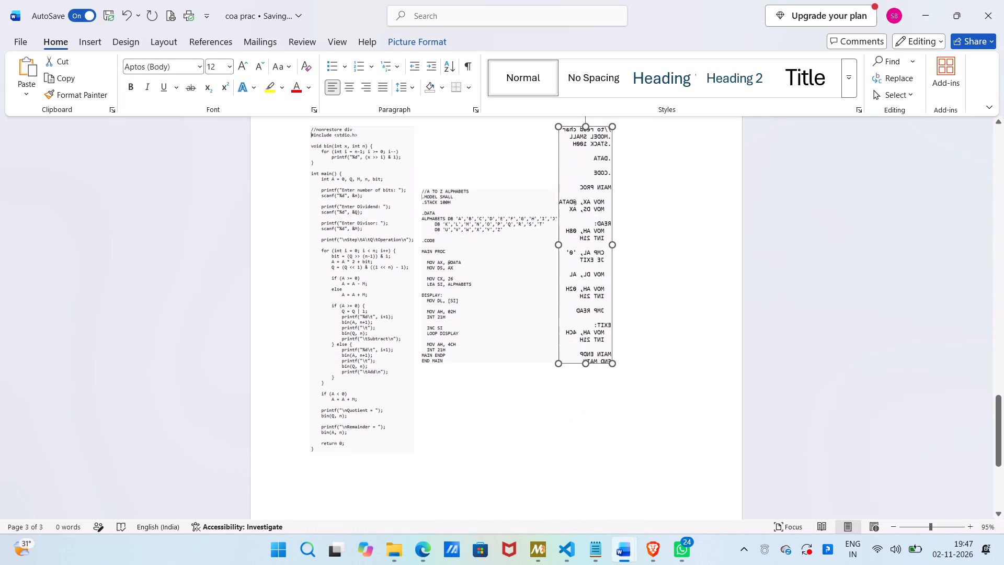
pyautogui.moveTo(544, 355); pyautogui.dragTo(531, 321)
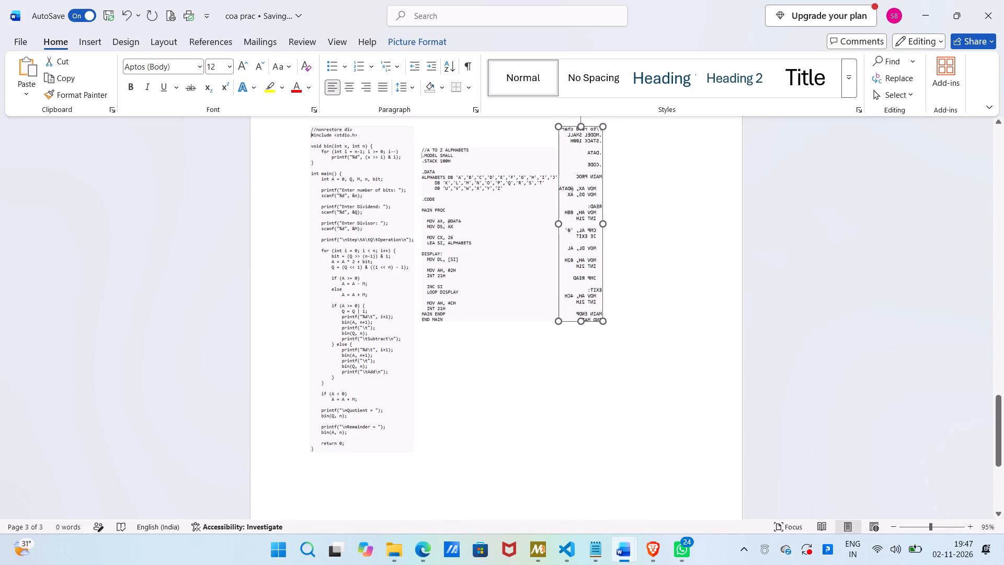
pyautogui.moveTo(531, 321); pyautogui.dragTo(592, 417)
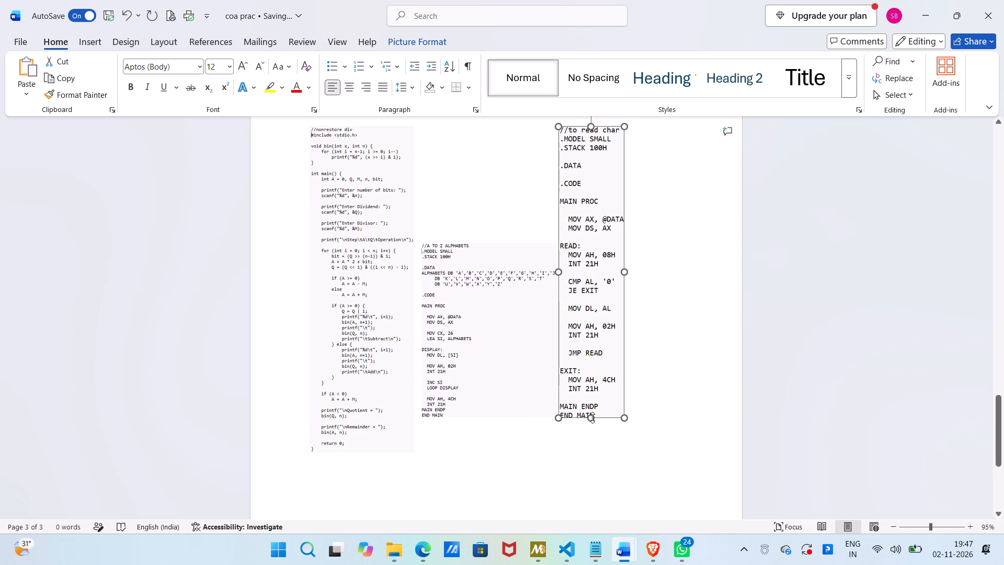
pyautogui.moveTo(622, 418); pyautogui.dragTo(585, 371)
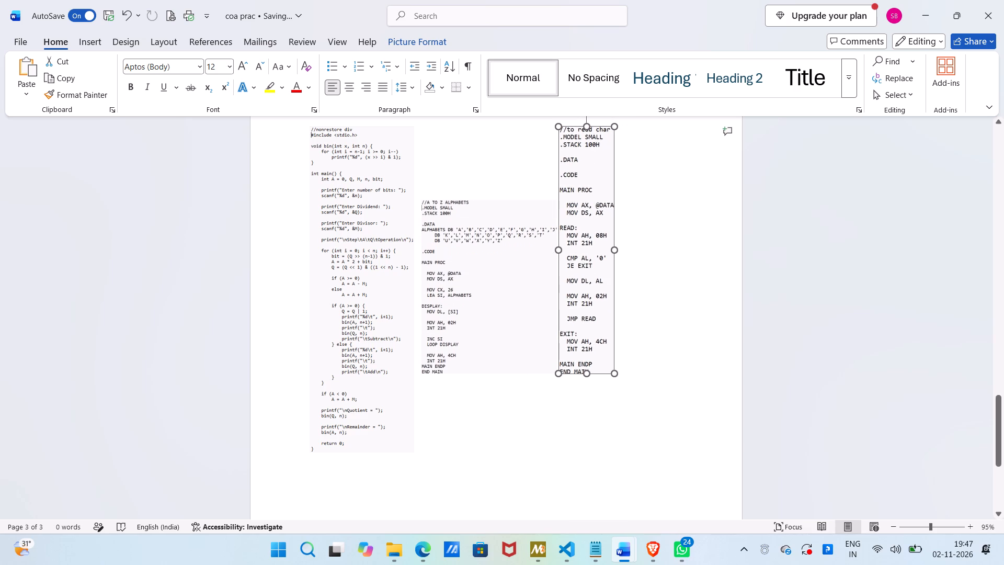
pyautogui.moveTo(585, 371); pyautogui.dragTo(568, 343)
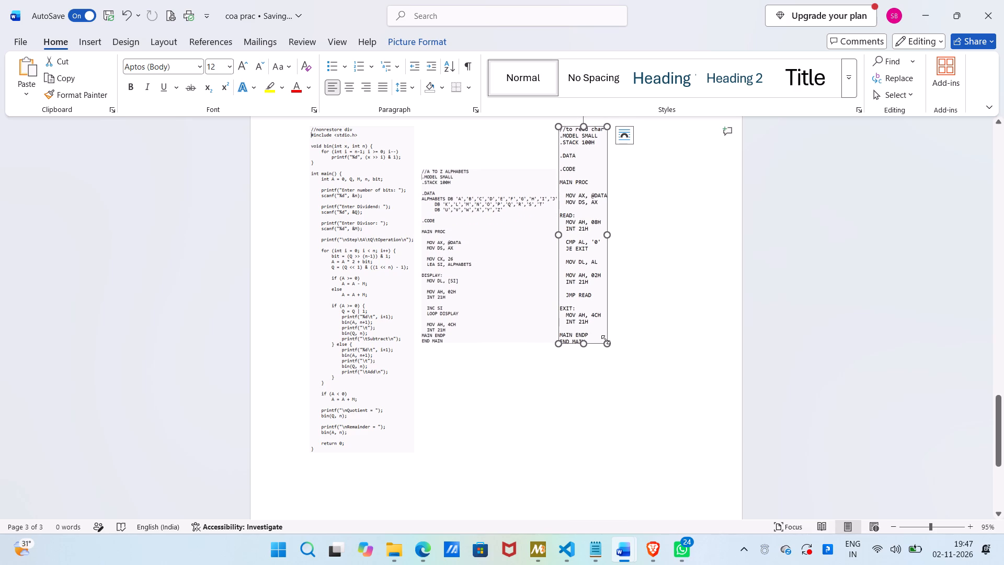
# Proportionally shrink the "//to read char" picture by about another tenth and insert a space after it on the same line.
pyautogui.moveTo(607, 347); pyautogui.dragTo(592, 319)
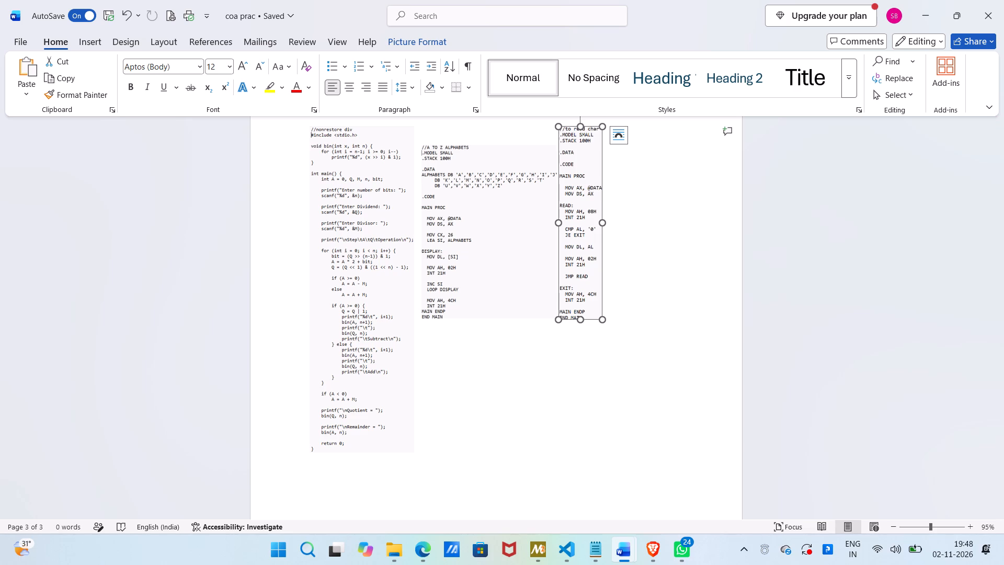
pyautogui.click(603, 347)
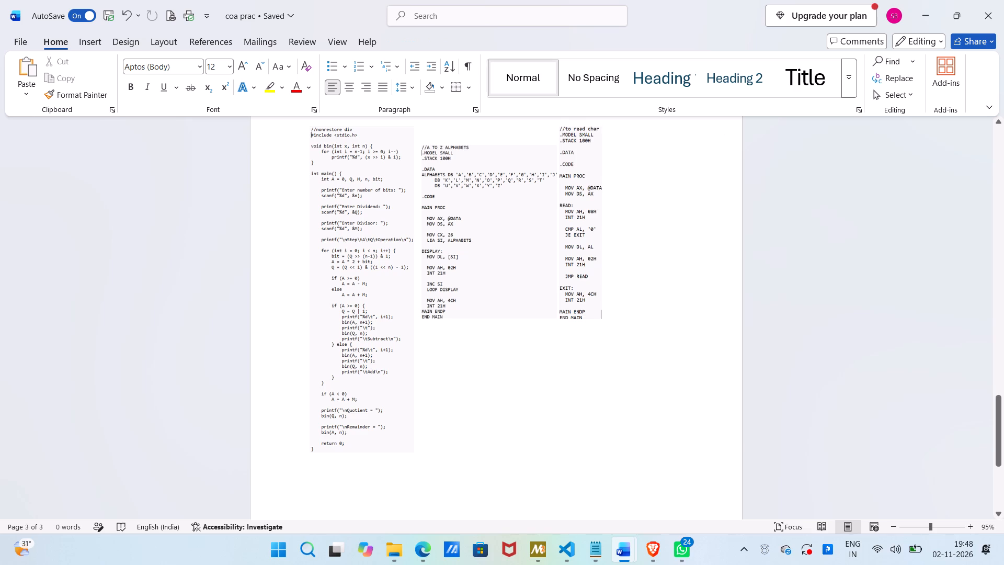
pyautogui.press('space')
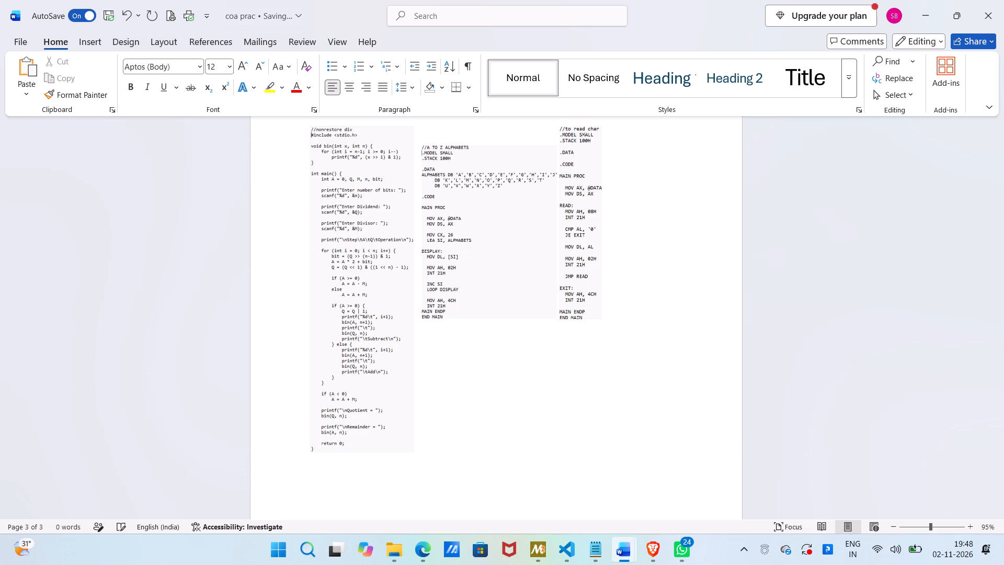
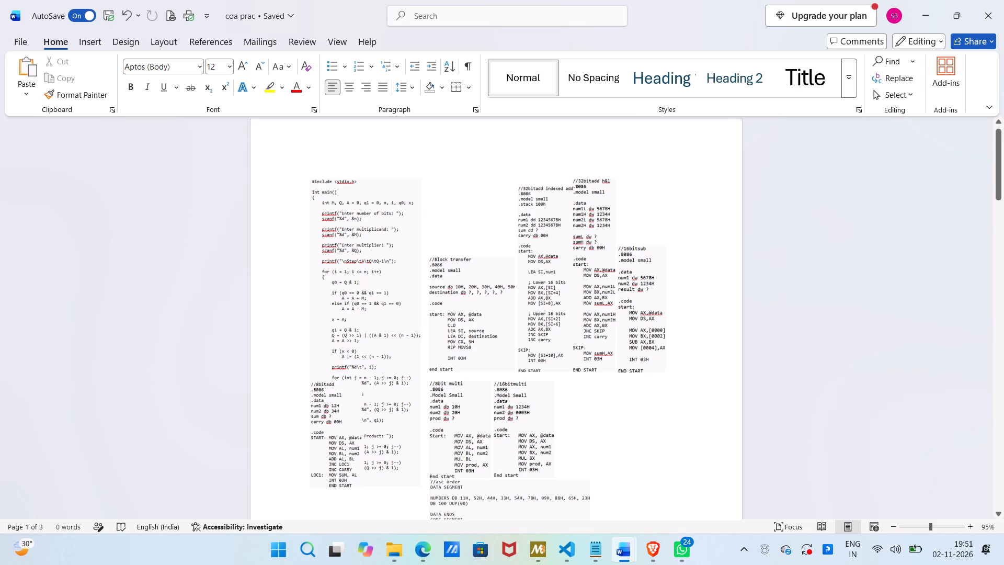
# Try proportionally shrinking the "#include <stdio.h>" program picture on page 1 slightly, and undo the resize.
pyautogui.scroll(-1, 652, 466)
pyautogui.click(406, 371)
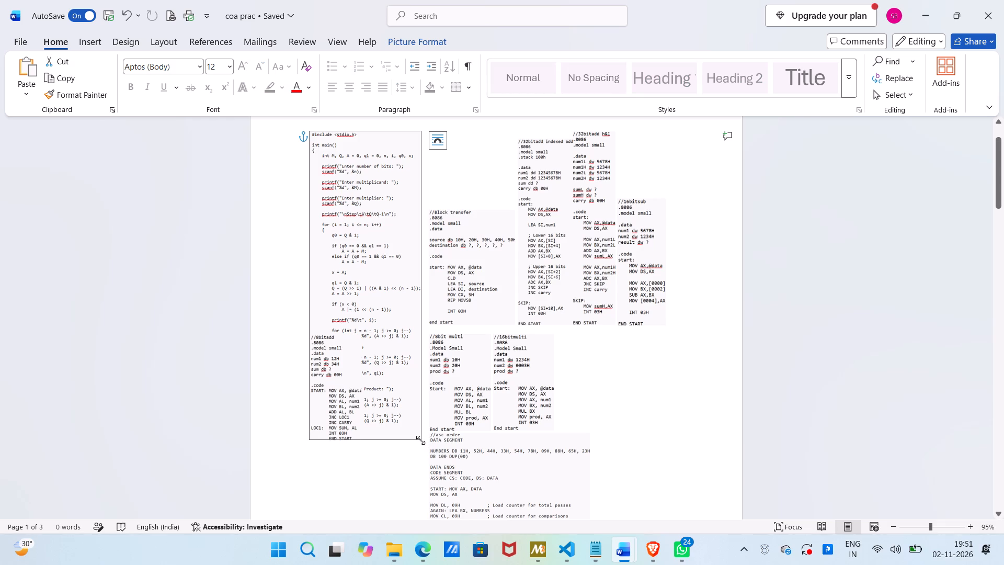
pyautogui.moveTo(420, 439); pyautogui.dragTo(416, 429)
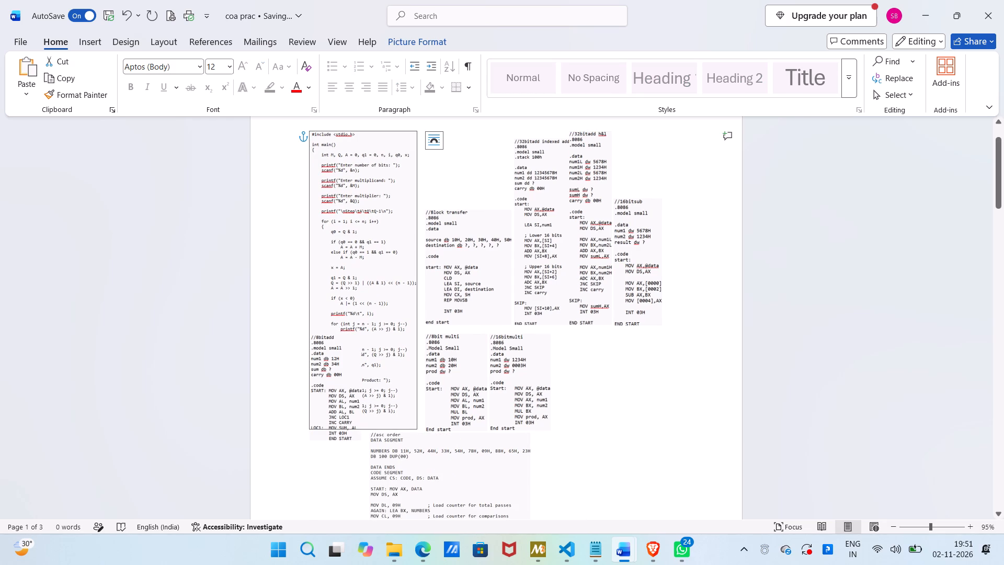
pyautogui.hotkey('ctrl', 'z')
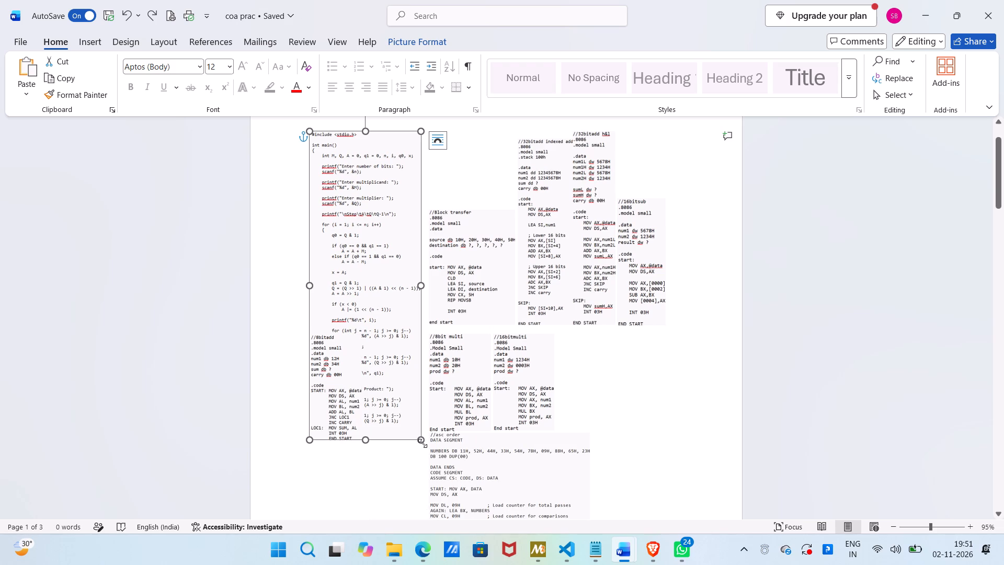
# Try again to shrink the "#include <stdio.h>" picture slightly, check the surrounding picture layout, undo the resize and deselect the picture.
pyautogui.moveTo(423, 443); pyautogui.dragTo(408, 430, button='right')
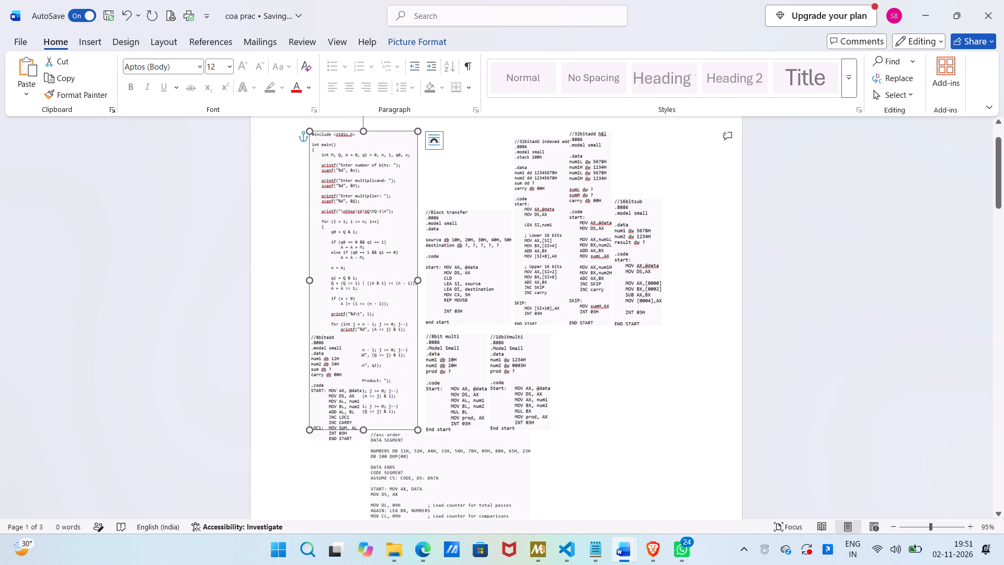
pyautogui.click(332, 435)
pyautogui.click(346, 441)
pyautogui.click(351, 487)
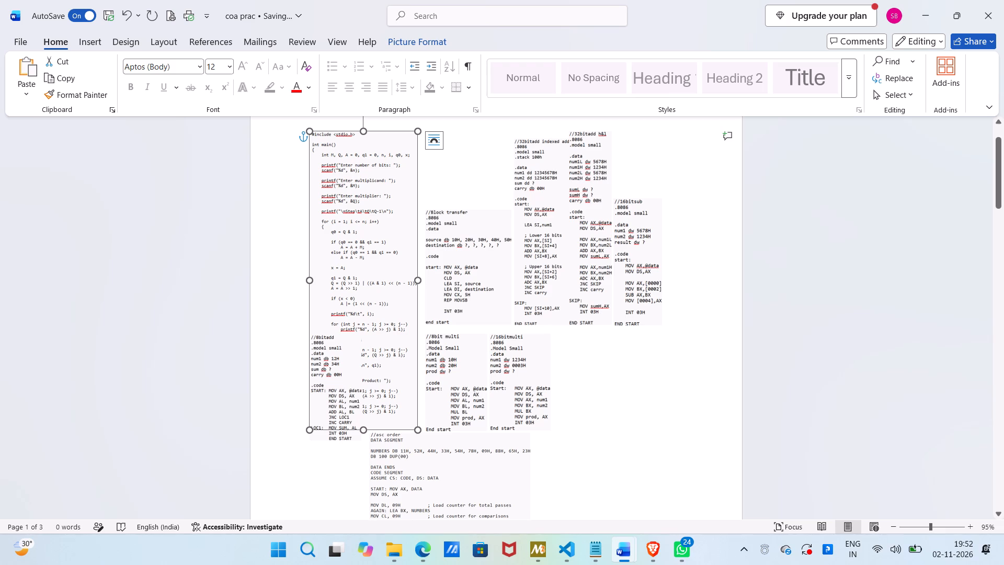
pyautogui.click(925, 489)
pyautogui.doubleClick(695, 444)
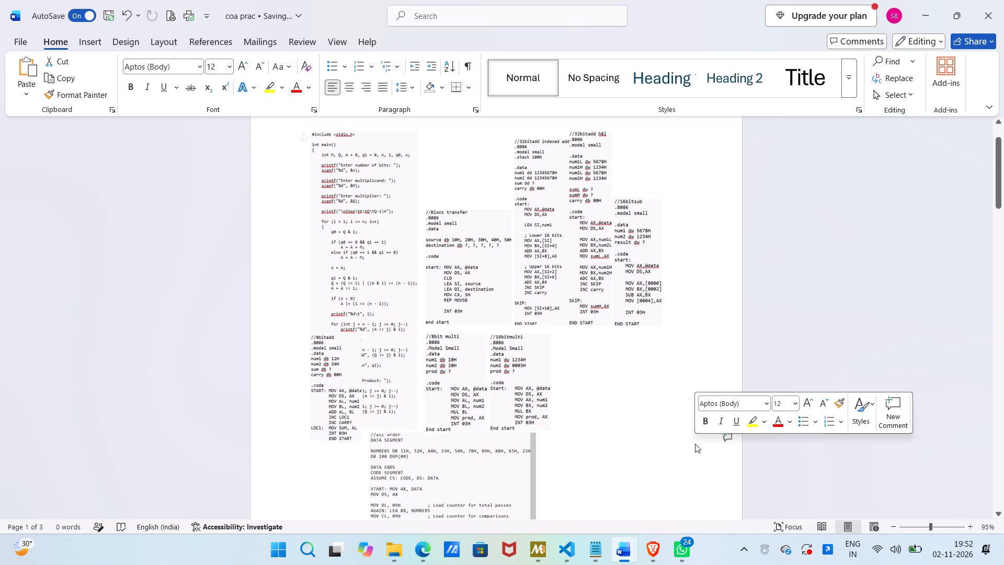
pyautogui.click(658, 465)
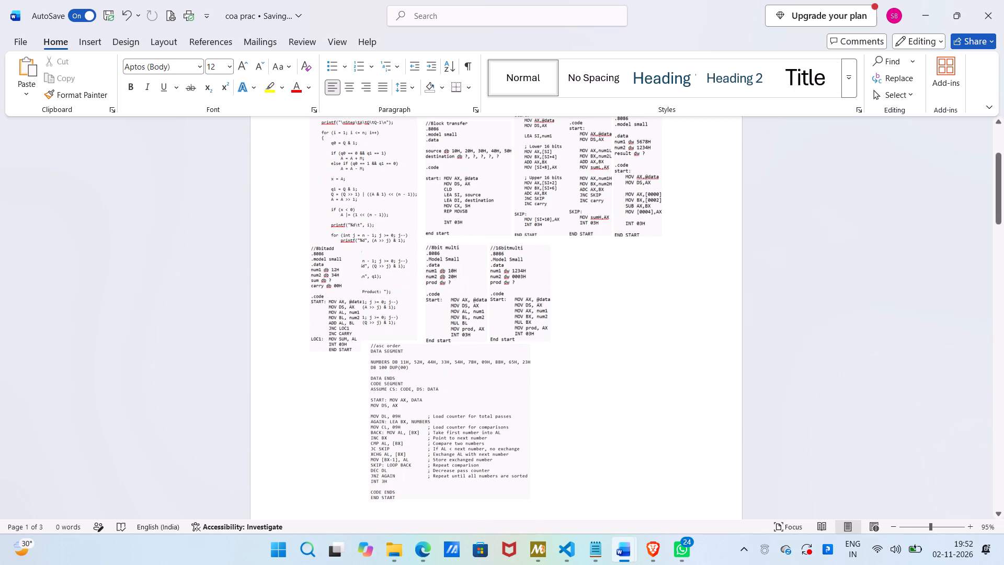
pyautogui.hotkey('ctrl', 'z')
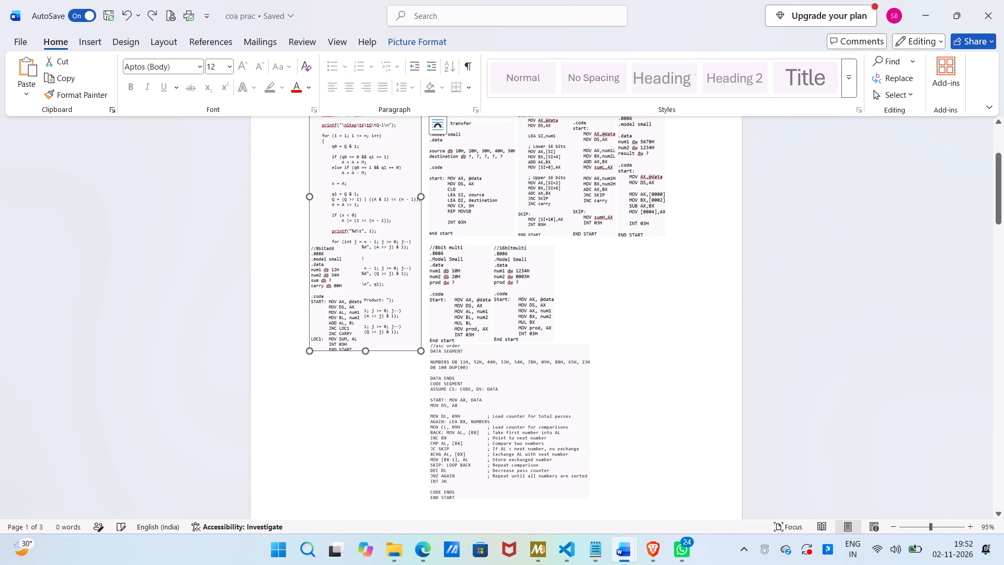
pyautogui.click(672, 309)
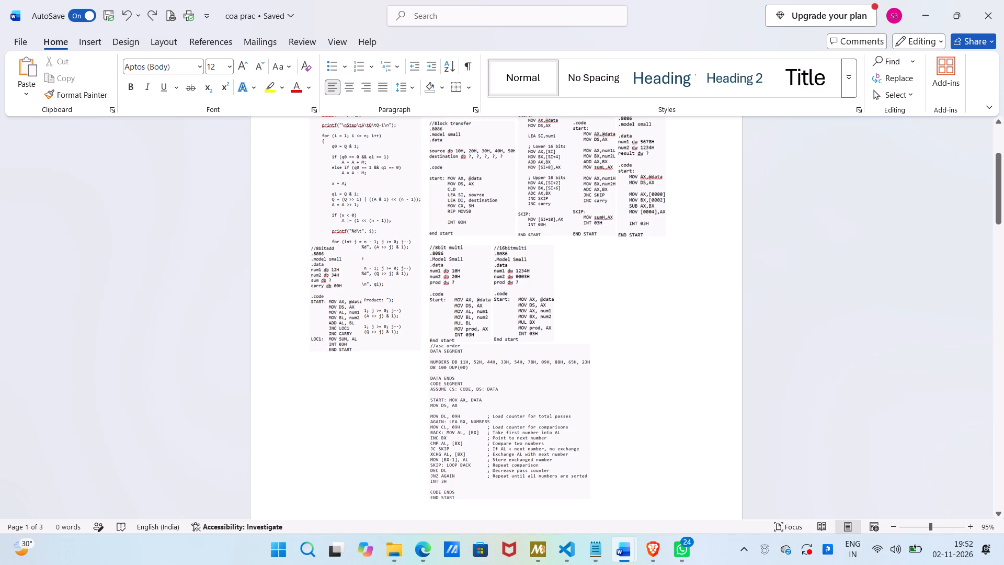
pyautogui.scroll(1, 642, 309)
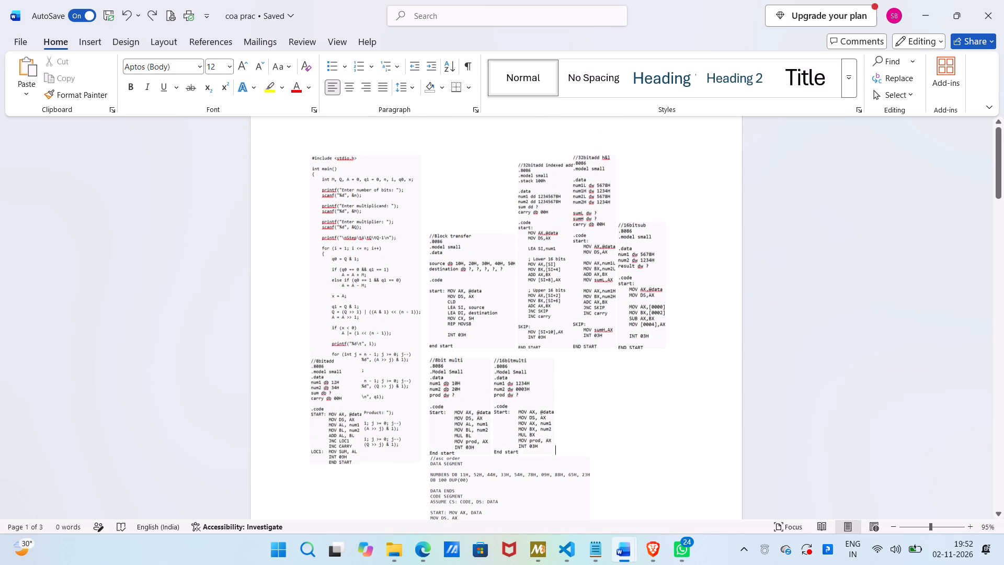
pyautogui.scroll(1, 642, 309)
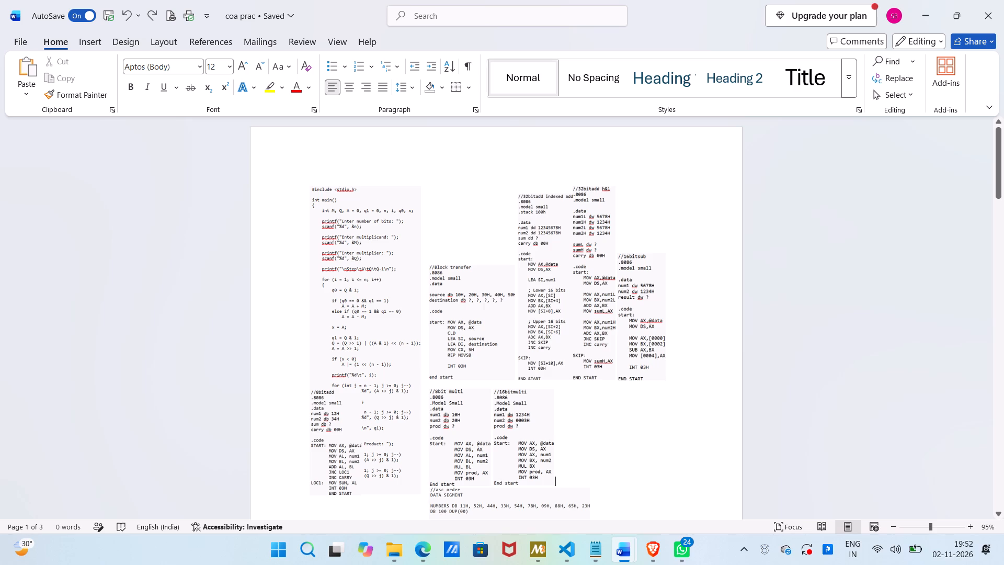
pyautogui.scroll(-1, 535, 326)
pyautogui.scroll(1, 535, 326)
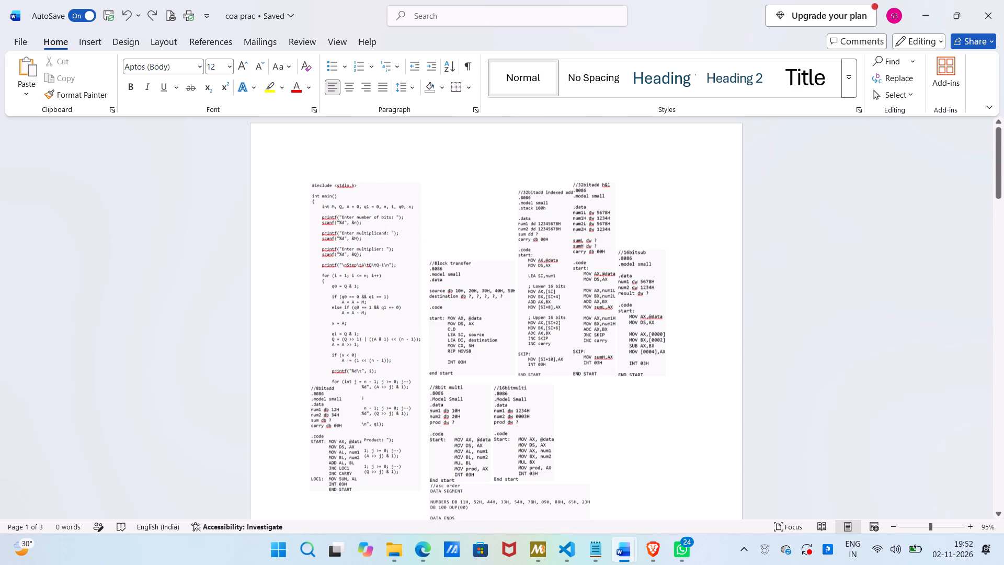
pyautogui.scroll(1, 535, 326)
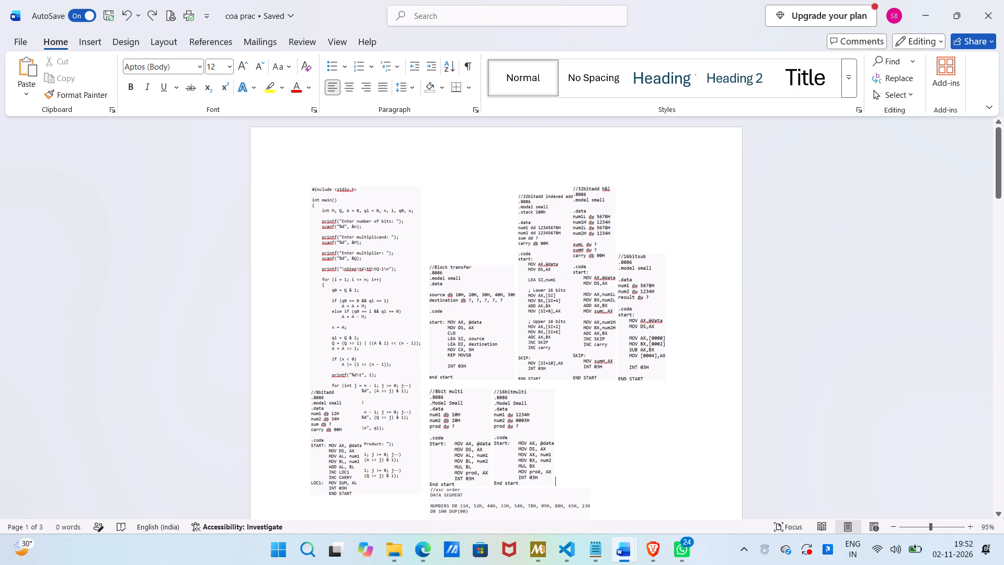
# Check the layout of the program pictures through to the end of page 3 and save the coa prac document.
pyautogui.scroll(-1, 492, 352)
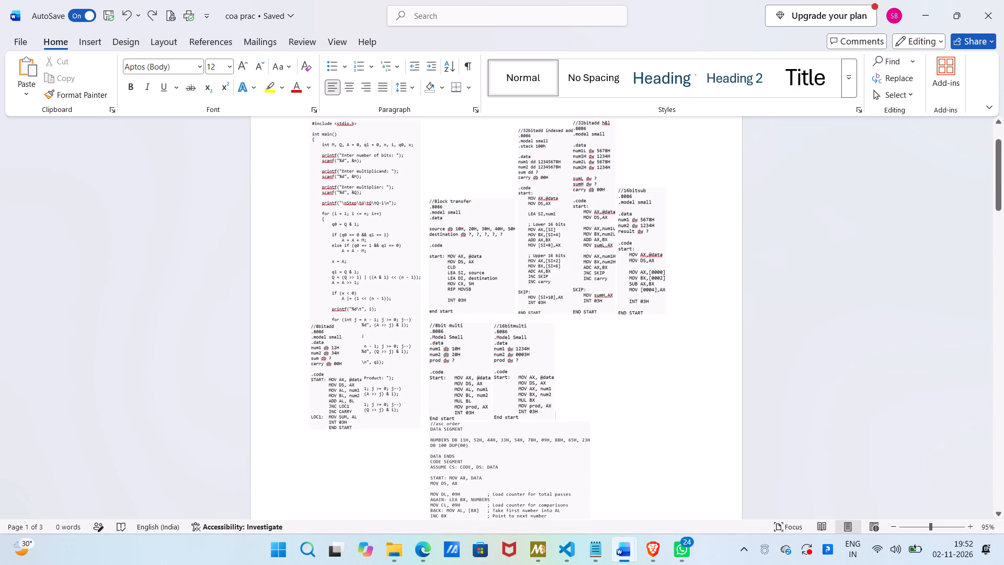
pyautogui.scroll(-2, 637, 305)
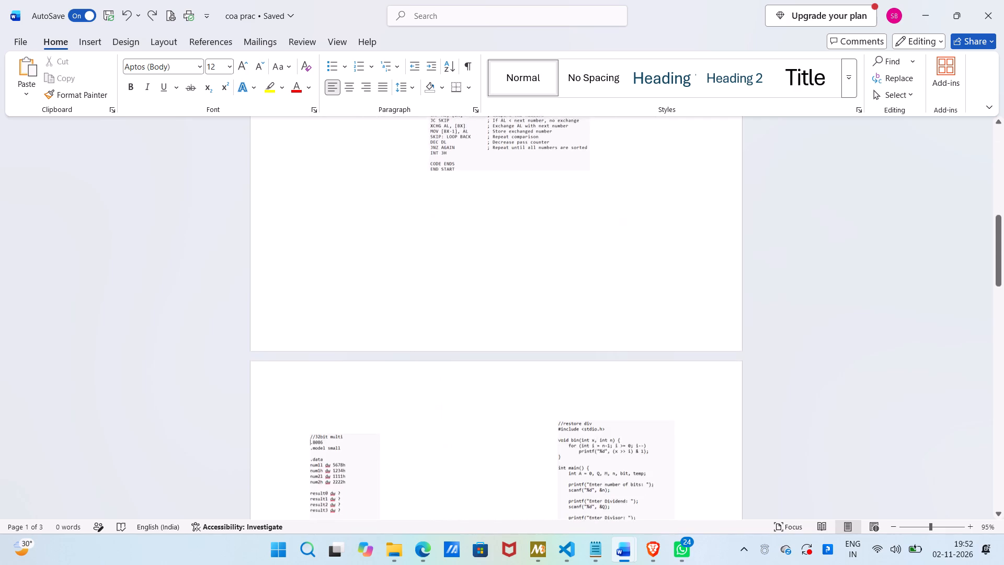
pyautogui.scroll(-4, 637, 305)
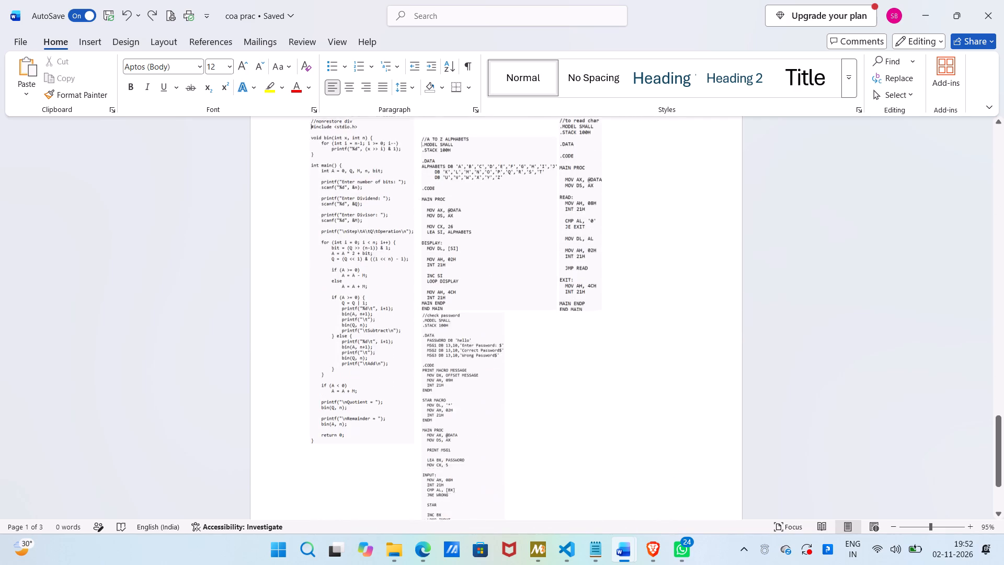
pyautogui.scroll(-2, 637, 305)
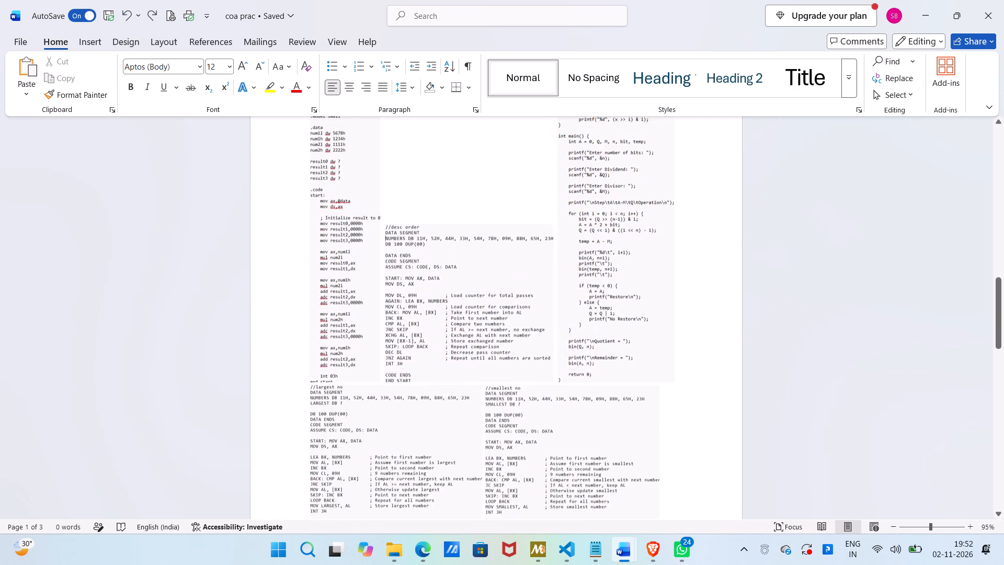
pyautogui.scroll(-2, 637, 305)
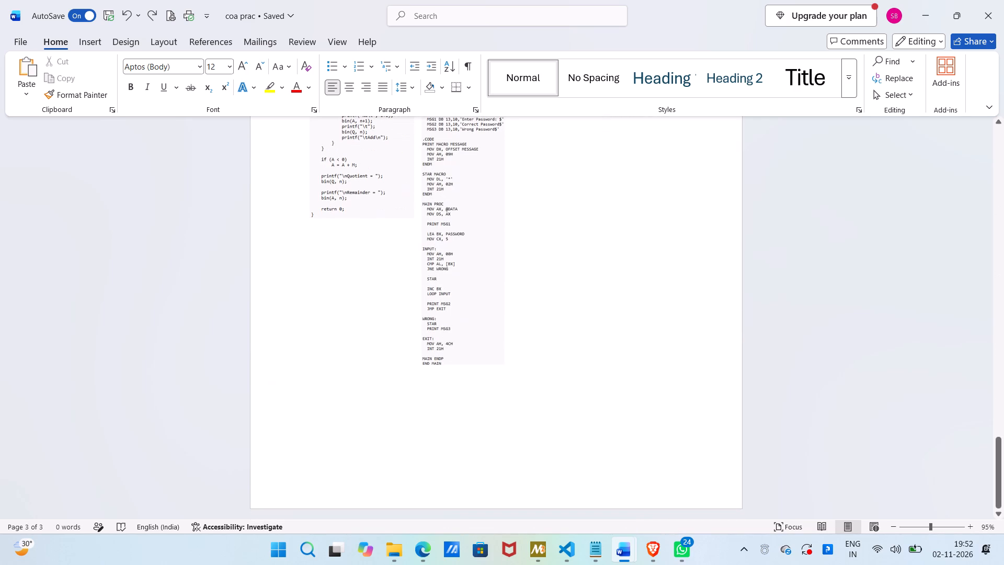
pyautogui.hotkey('ctrl', 's')
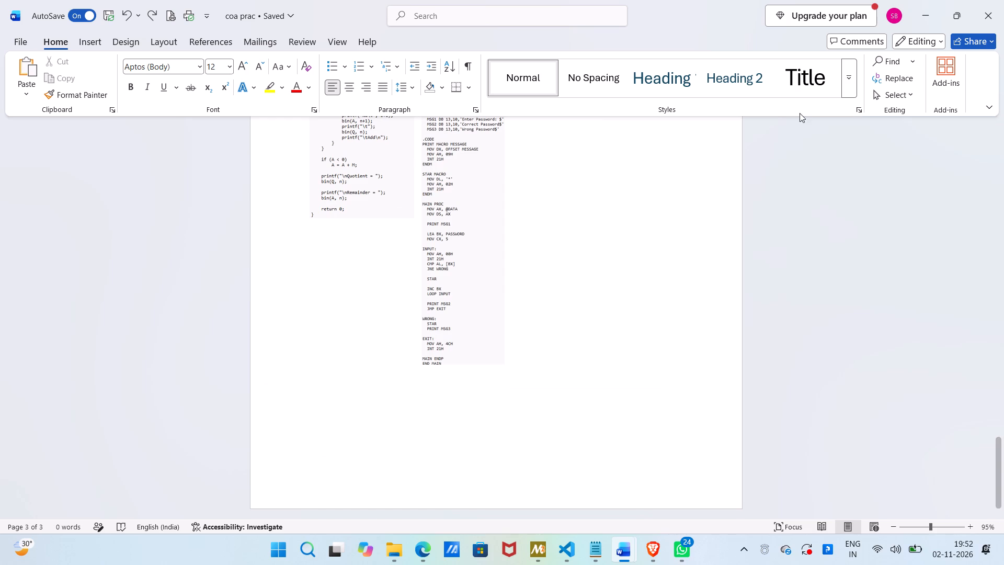
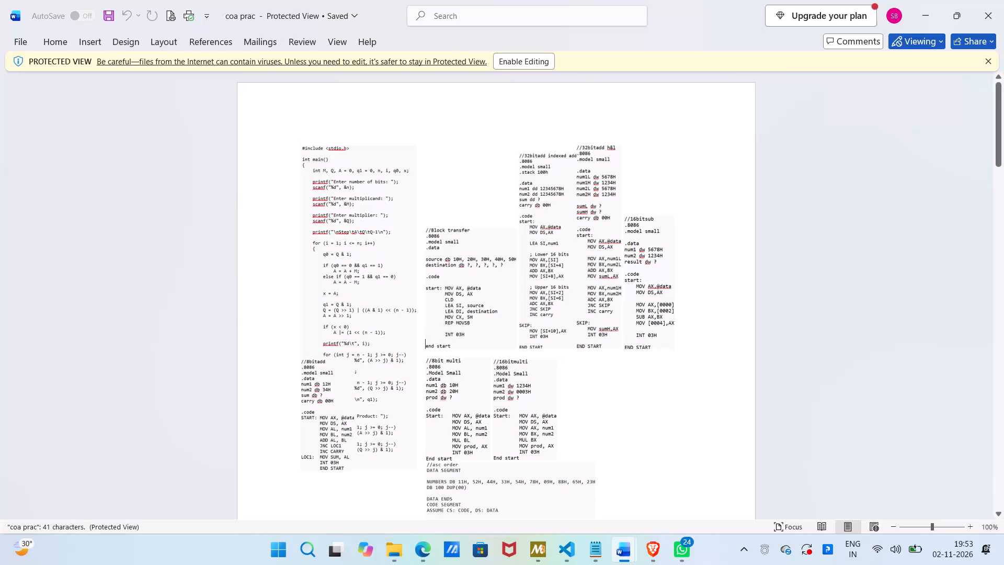
# Review the program pictures on all three pages of the coa prac document in Protected View, and minimize its window.
pyautogui.scroll(-4, 603, 461)
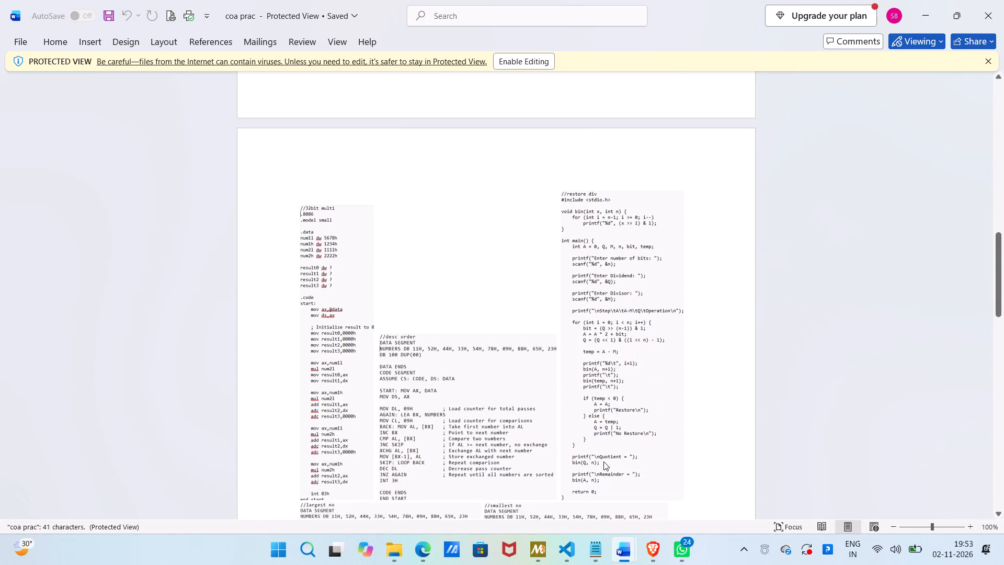
pyautogui.scroll(-2, 603, 461)
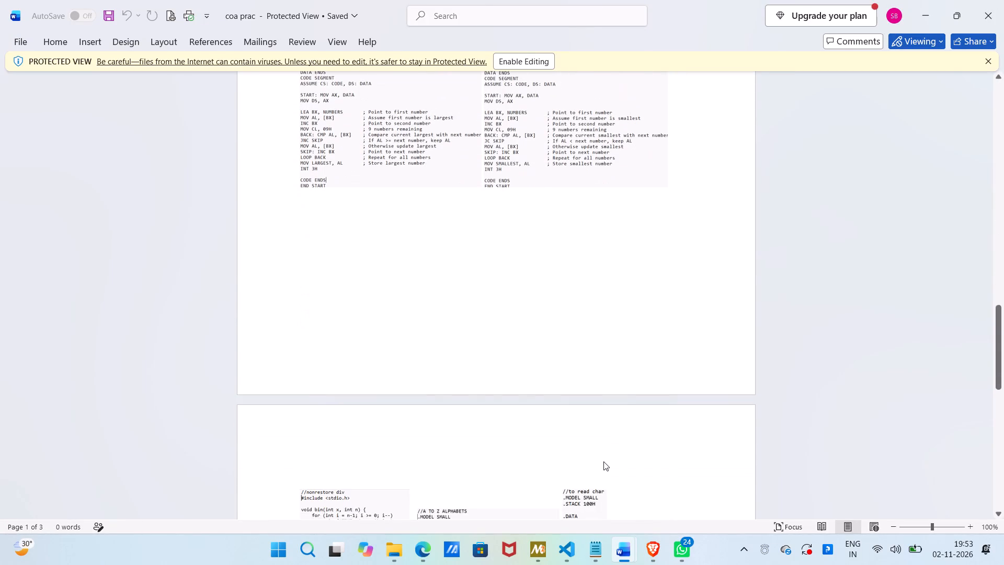
pyautogui.scroll(-6, 603, 461)
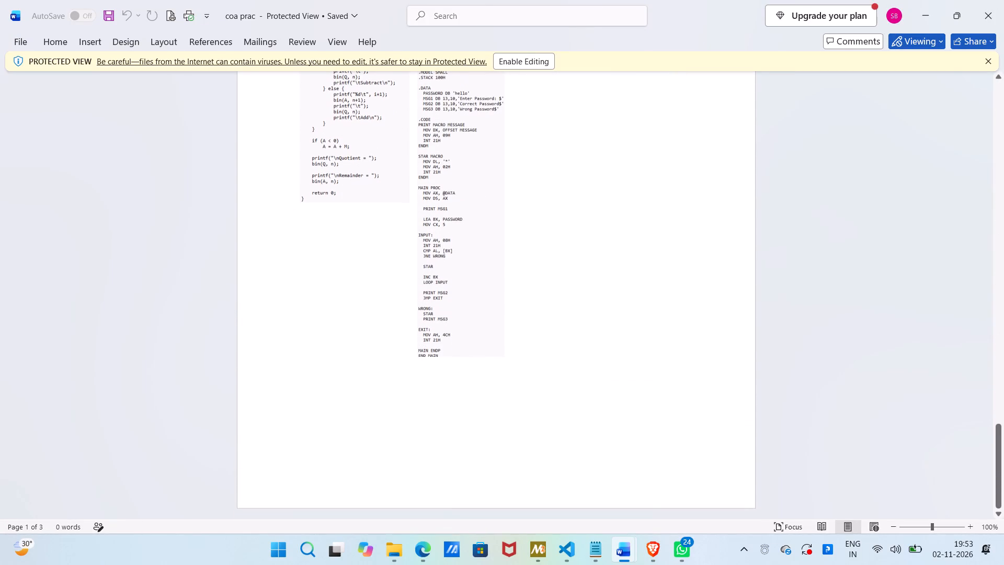
pyautogui.click(918, 12)
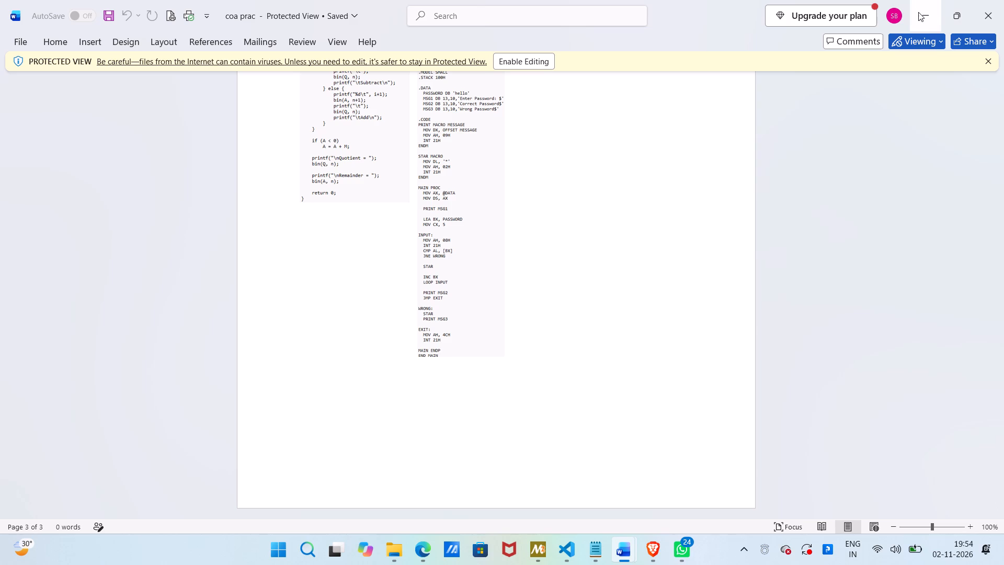
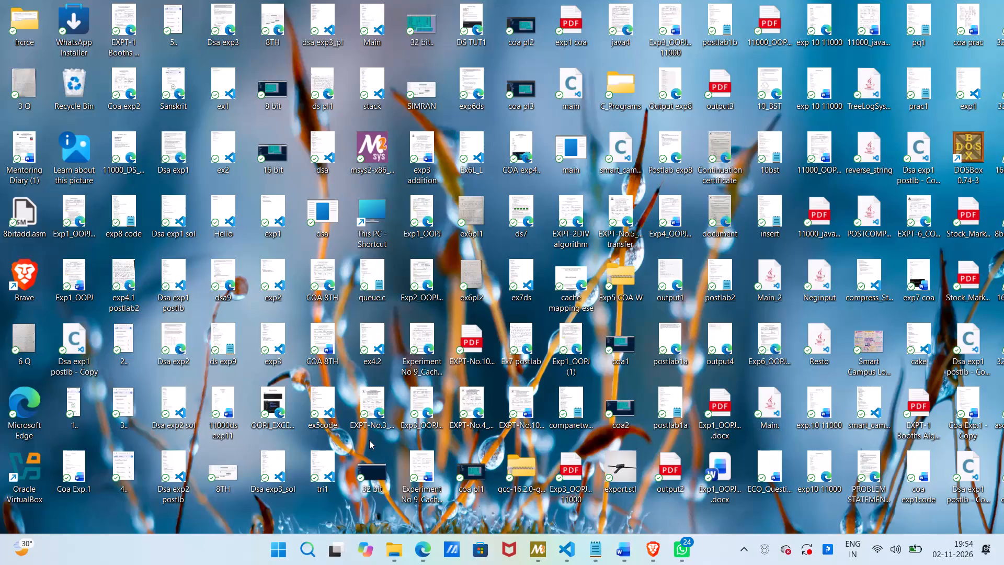
# Bring up the Shut Down Windows dialog from the desktop.
pyautogui.hotkey('alt', 'F4')
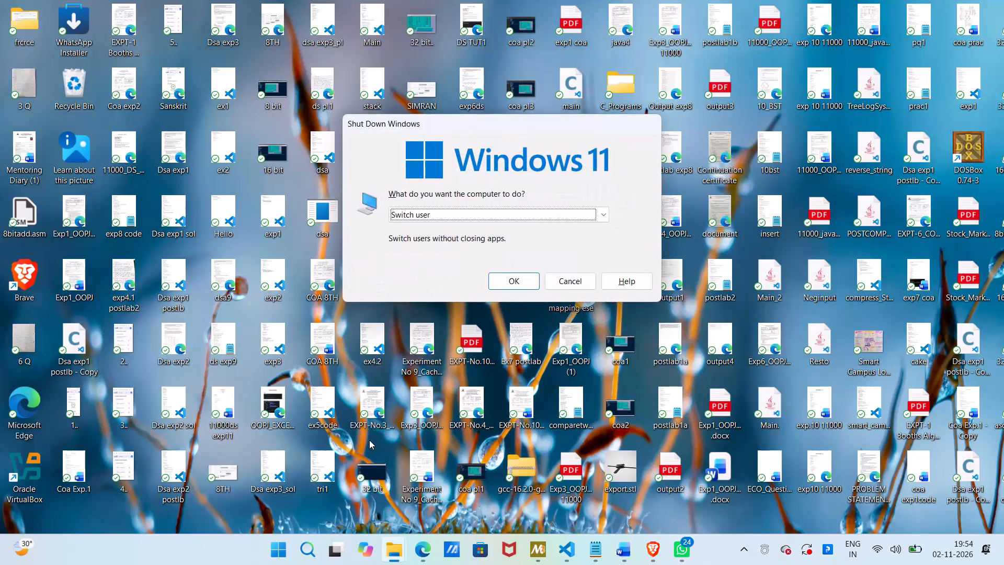